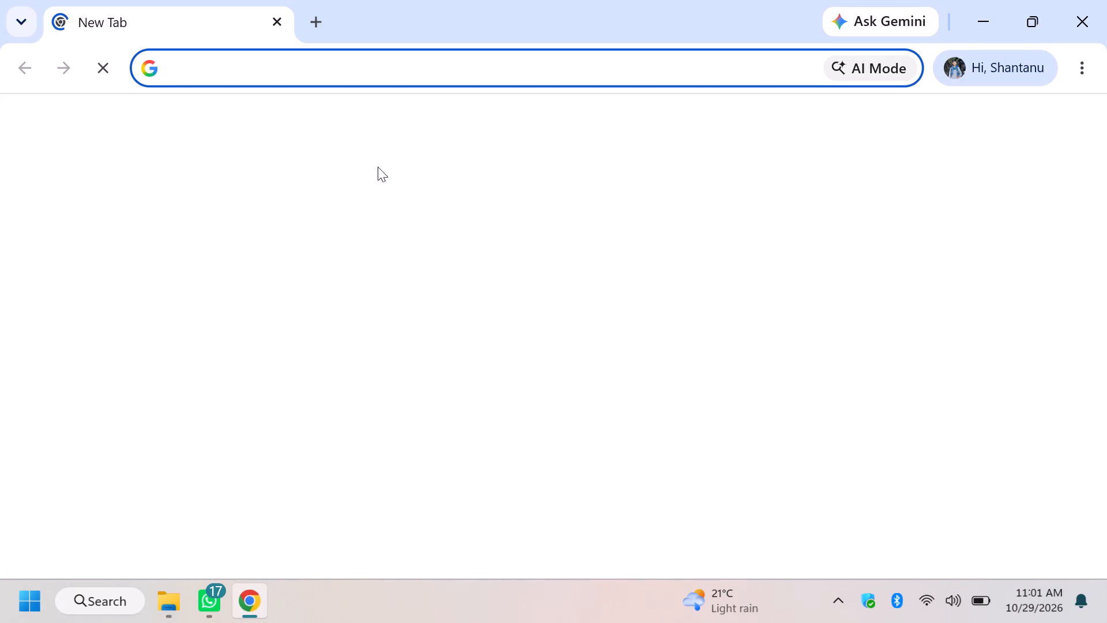
Search Google for "udyam" and open the MSME Udyam Registration result on udyamregistration.gov.in.
{"action": "left_click", "coordinate": [408, 74]}
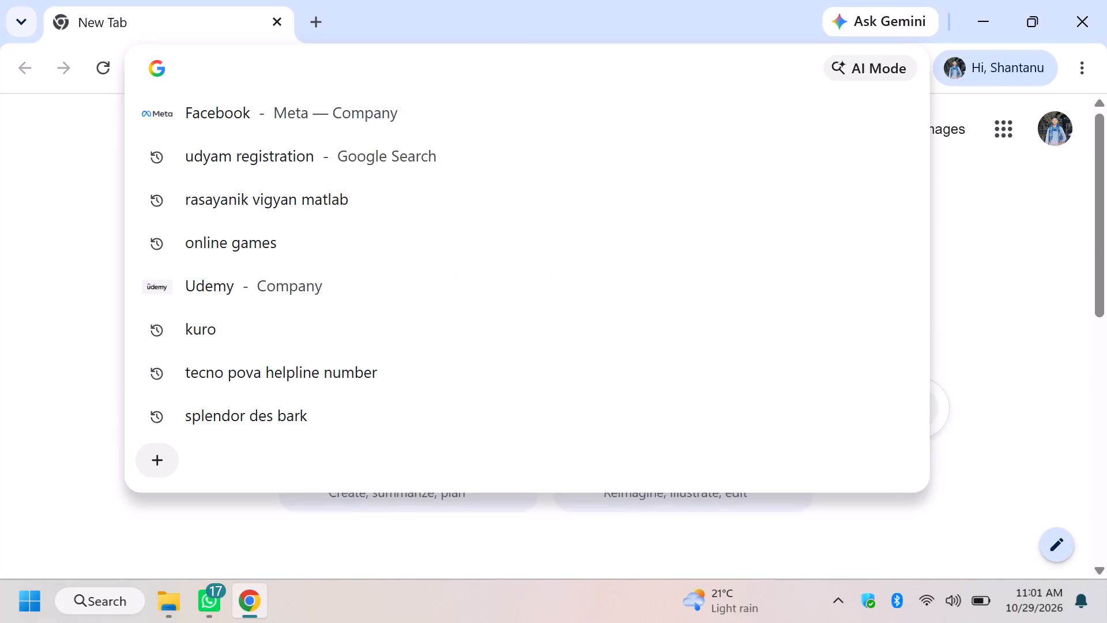
{"action": "key", "text": "u"}
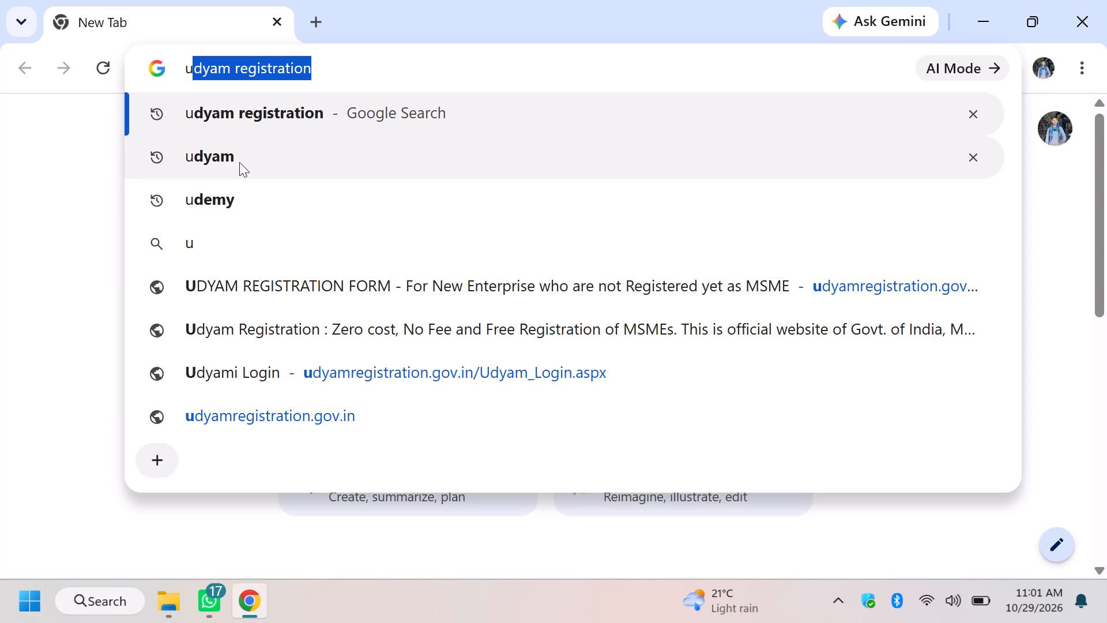
{"action": "left_click", "coordinate": [239, 159]}
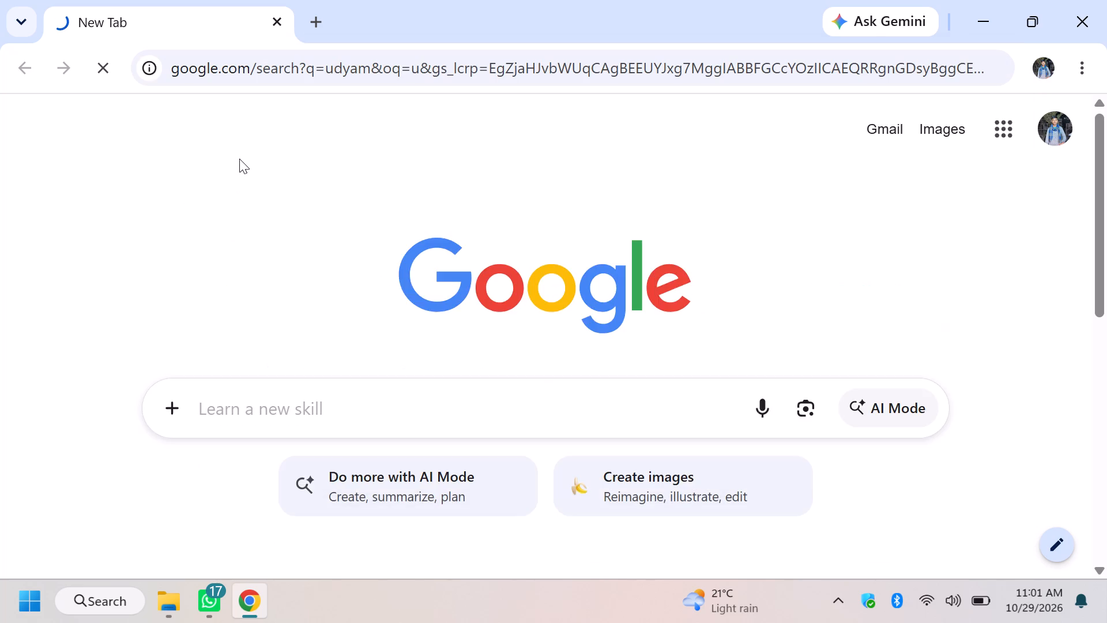
{"action": "left_click", "coordinate": [243, 337]}
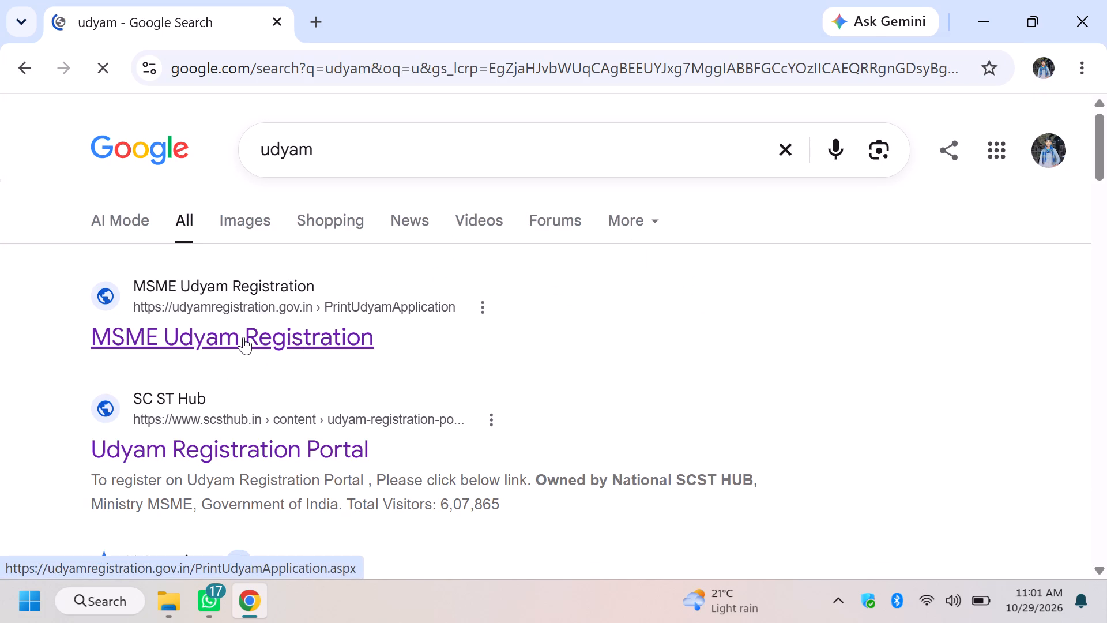
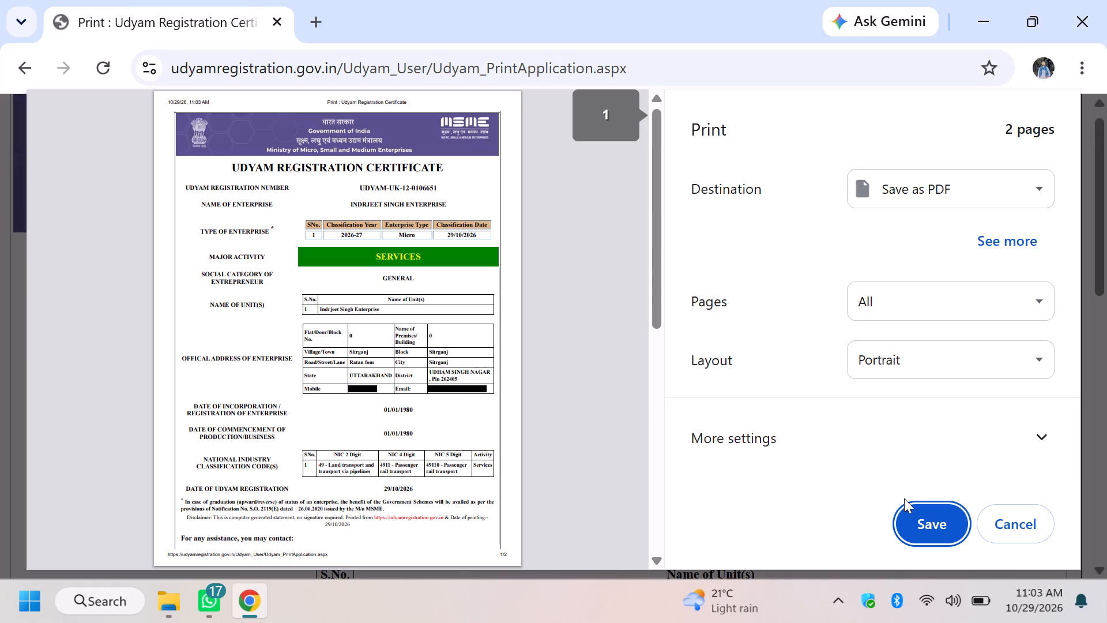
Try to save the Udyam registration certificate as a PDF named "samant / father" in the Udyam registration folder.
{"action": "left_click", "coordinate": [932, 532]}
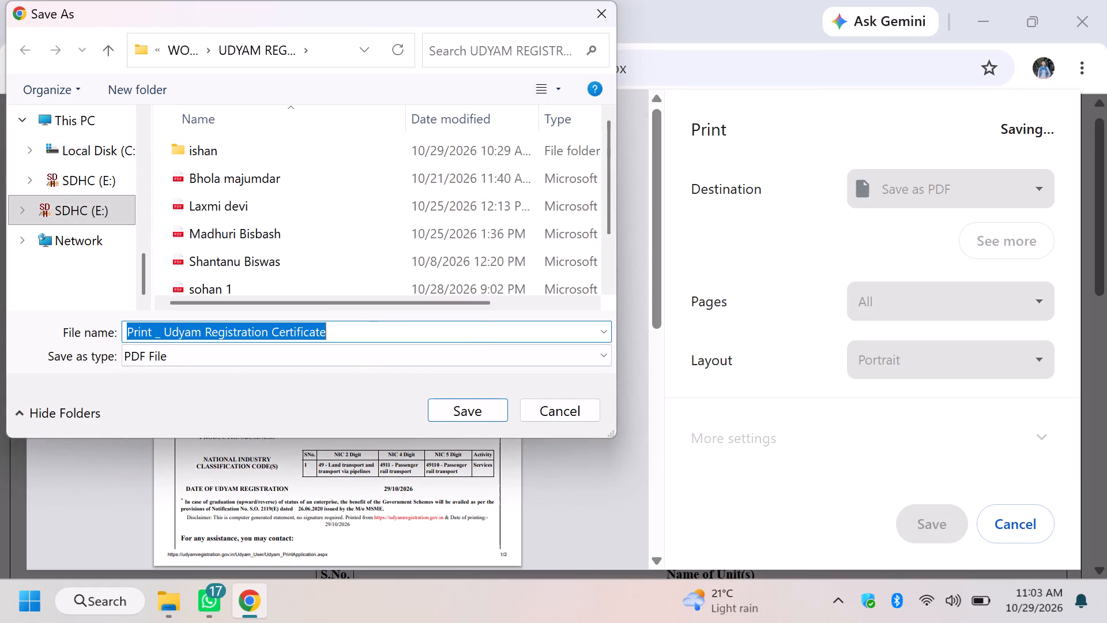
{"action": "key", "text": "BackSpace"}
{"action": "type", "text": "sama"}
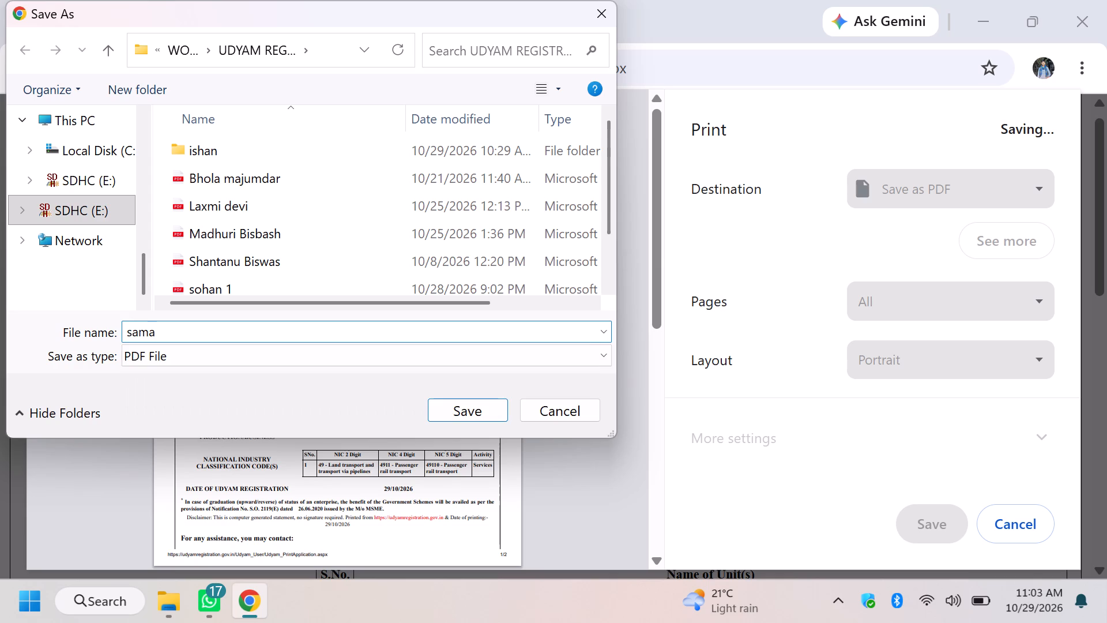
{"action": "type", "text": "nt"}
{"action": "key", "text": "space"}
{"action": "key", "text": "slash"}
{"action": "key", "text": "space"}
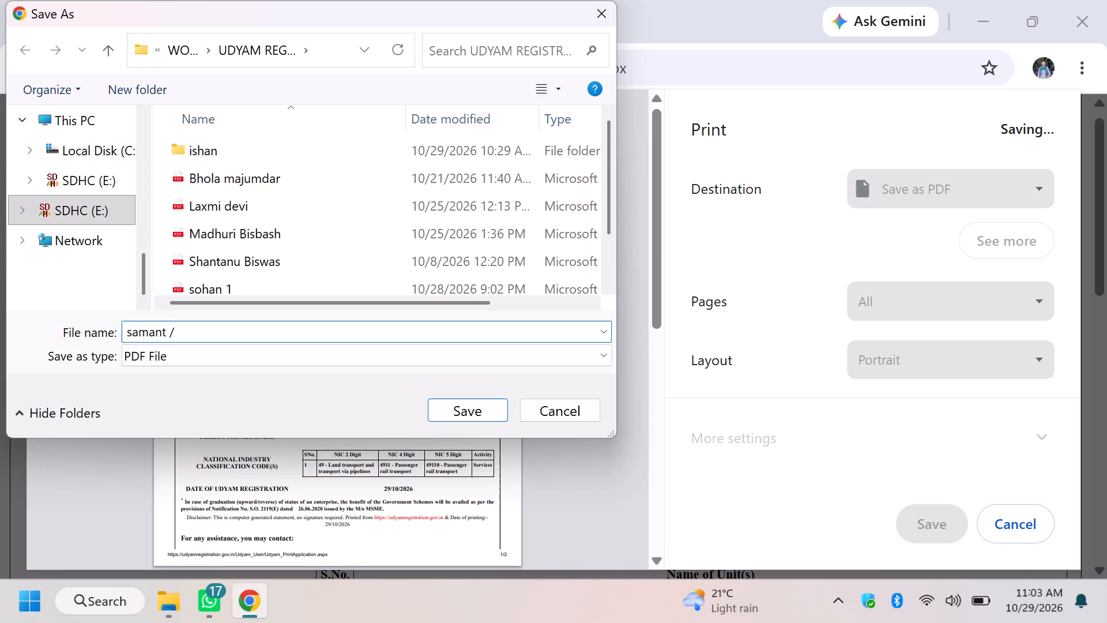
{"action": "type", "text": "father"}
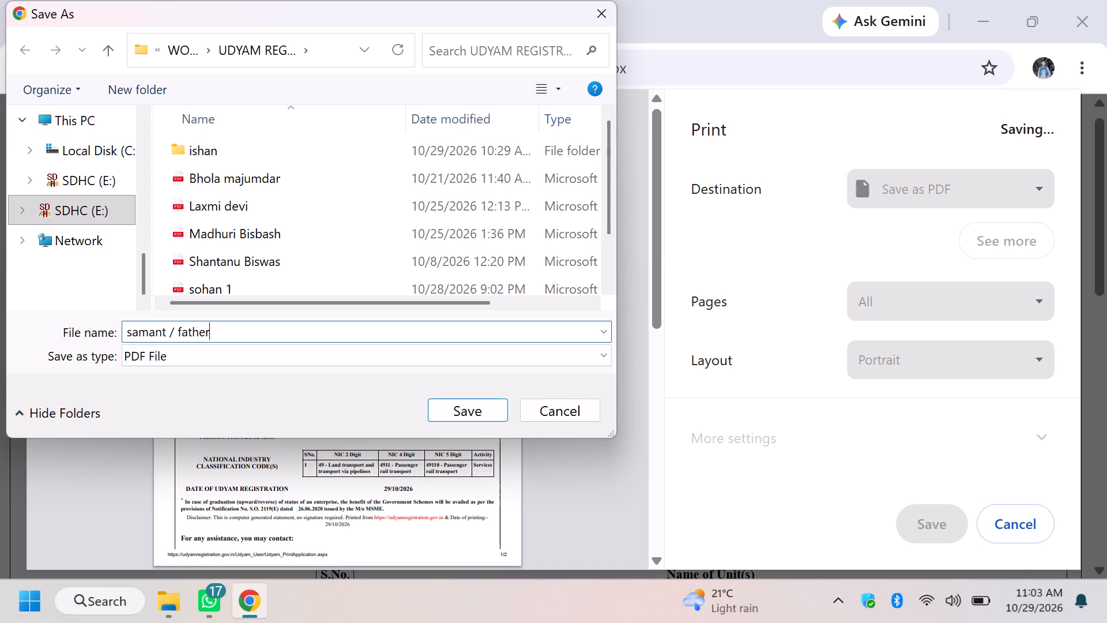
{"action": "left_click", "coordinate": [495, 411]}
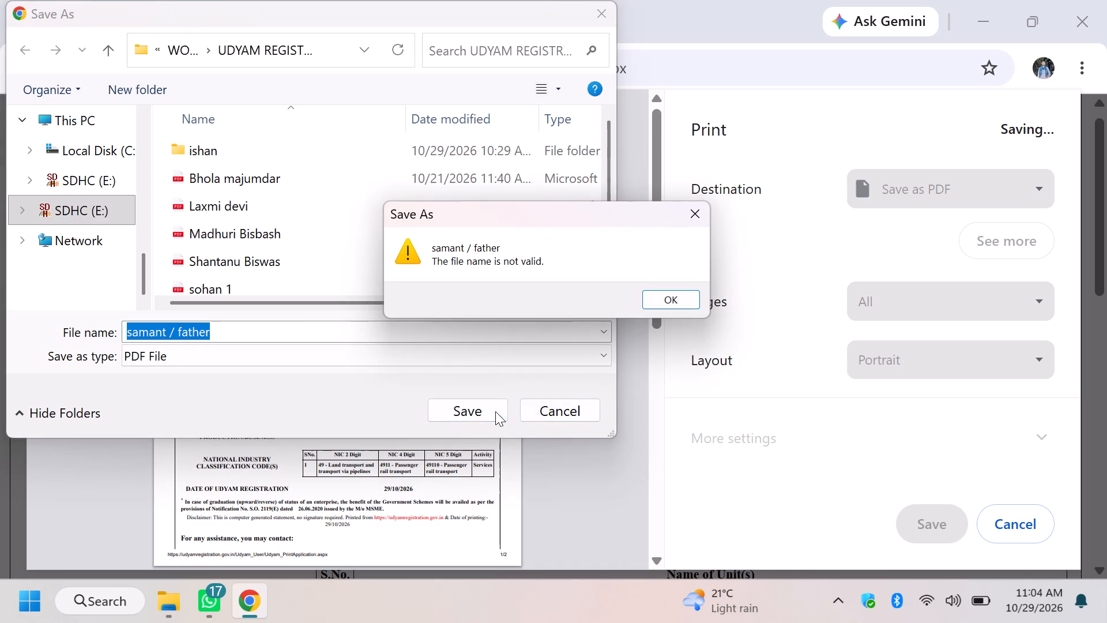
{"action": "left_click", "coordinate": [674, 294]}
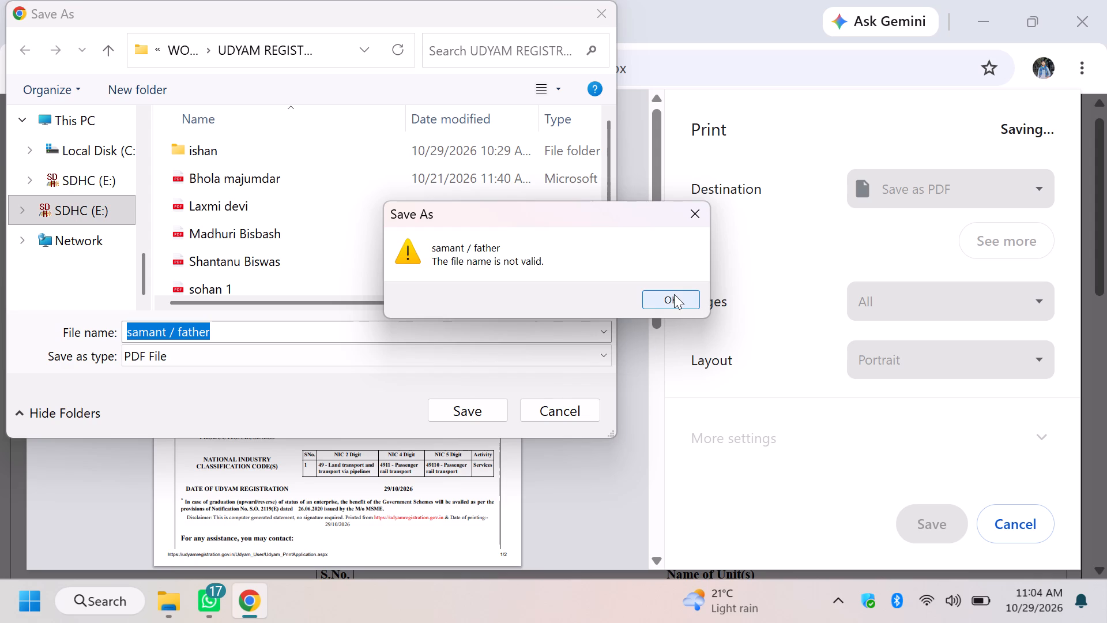
Save the Udyam registration certificate PDF in the Udyam registration folder under the file name "samant,s father".
{"action": "left_click", "coordinate": [341, 330]}
{"action": "key", "text": "BackSpace"}
{"action": "key", "text": "BackSpace"}
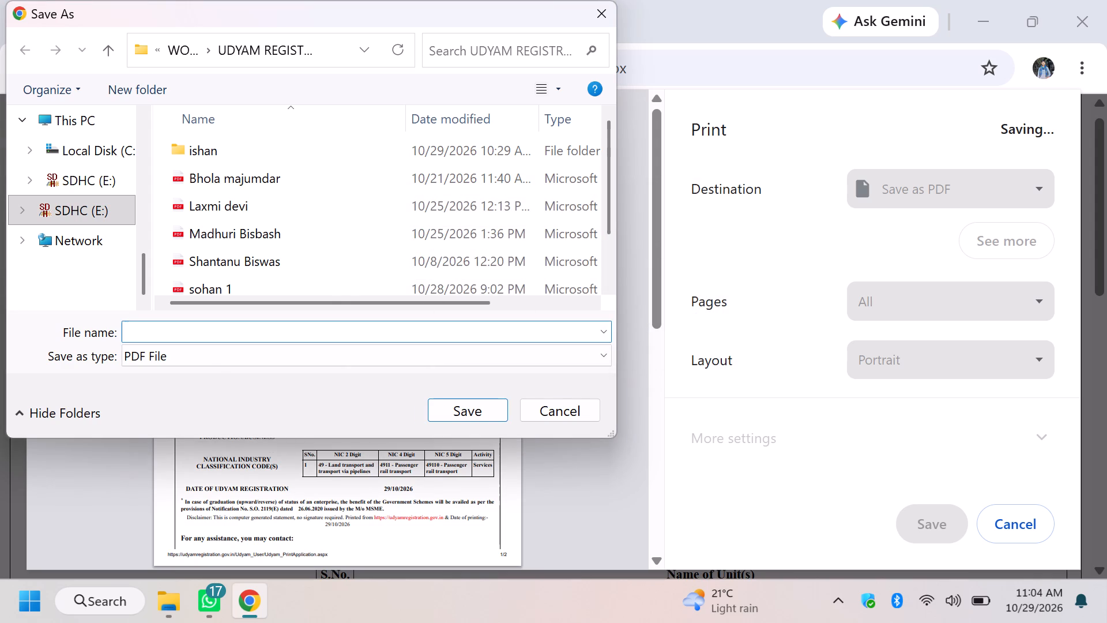
{"action": "type", "text": "sama"}
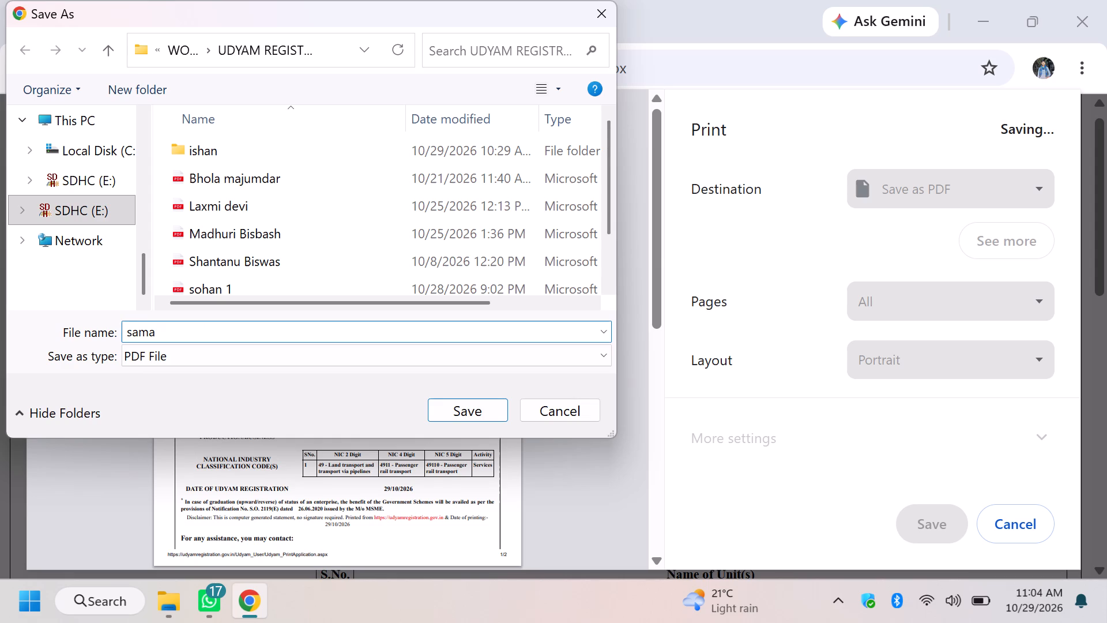
{"action": "type", "text": "nt"}
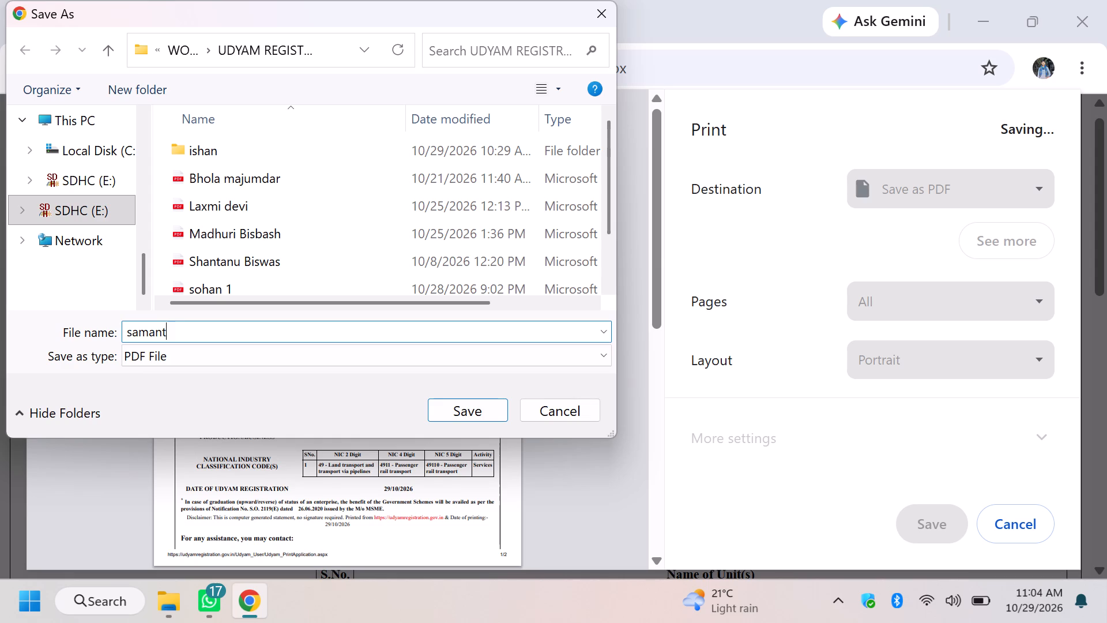
{"action": "type", "text": ",s"}
{"action": "key", "text": "space"}
{"action": "type", "text": "father"}
{"action": "left_click", "coordinate": [454, 407]}
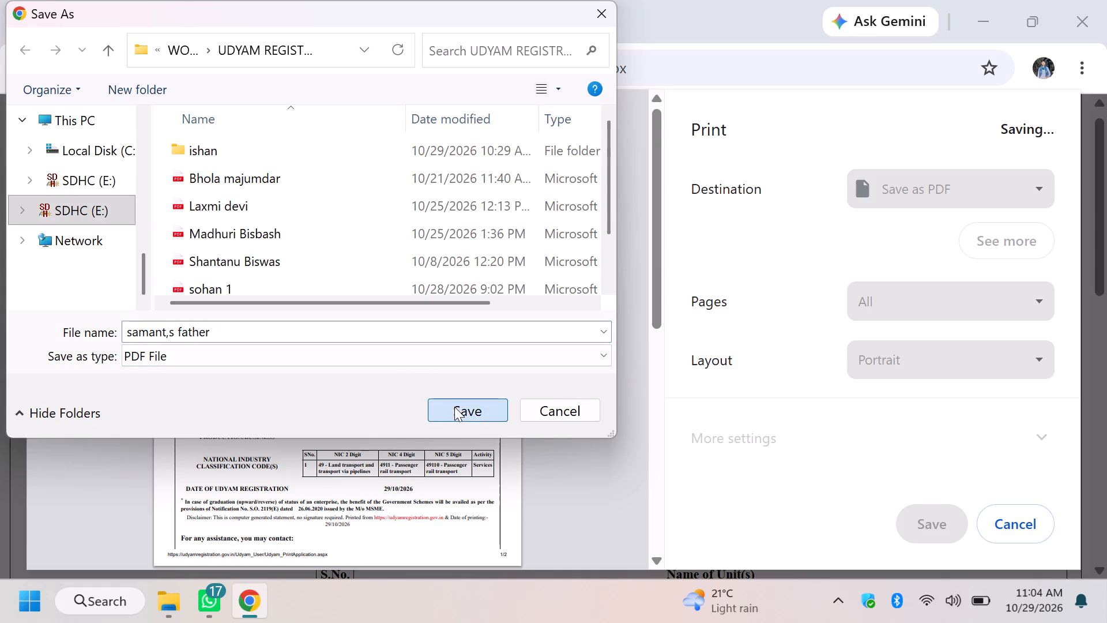
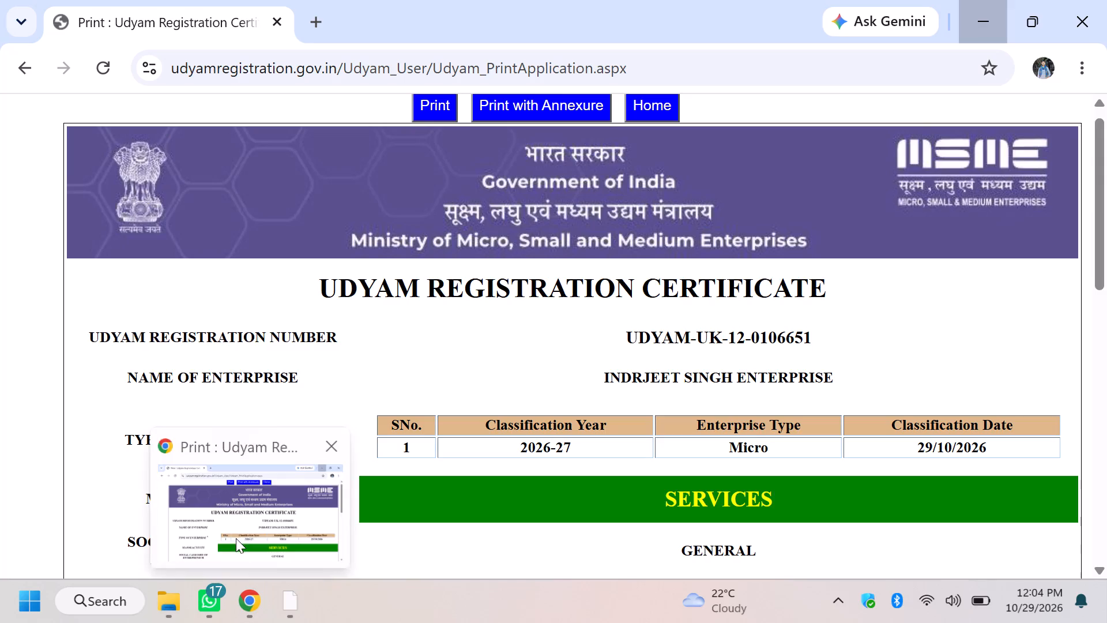
Switch to Chrome and go back from the certificate print page to the Udyam Registration portal's home page.
{"action": "left_click", "coordinate": [236, 538]}
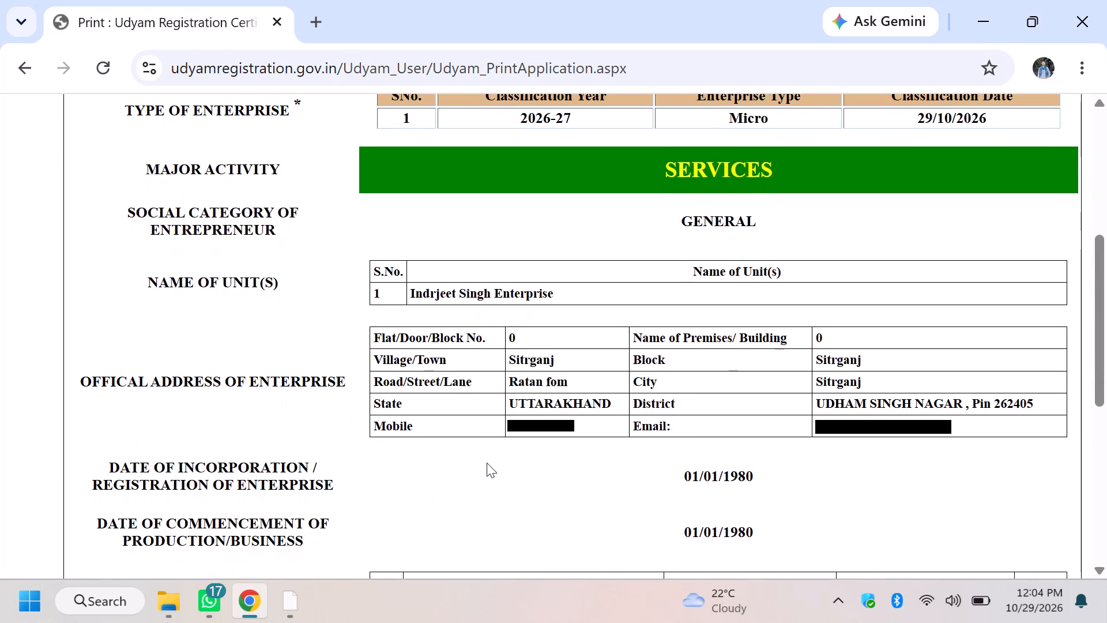
{"action": "scroll", "coordinate": [487, 463], "scroll_direction": "right", "scroll_amount": 1}
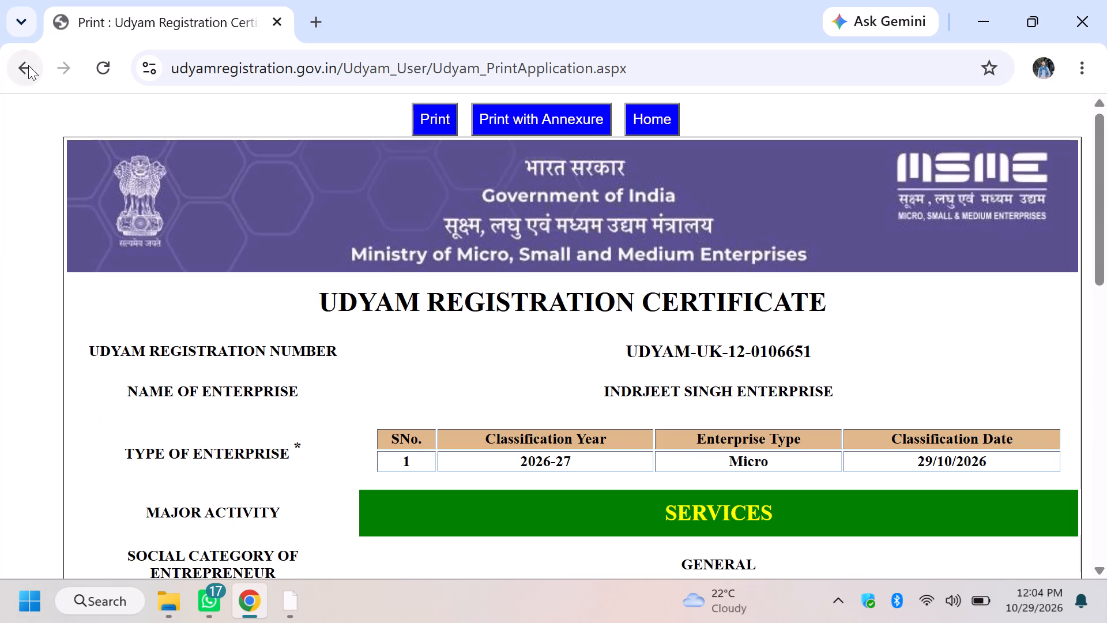
{"action": "left_click", "coordinate": [29, 66]}
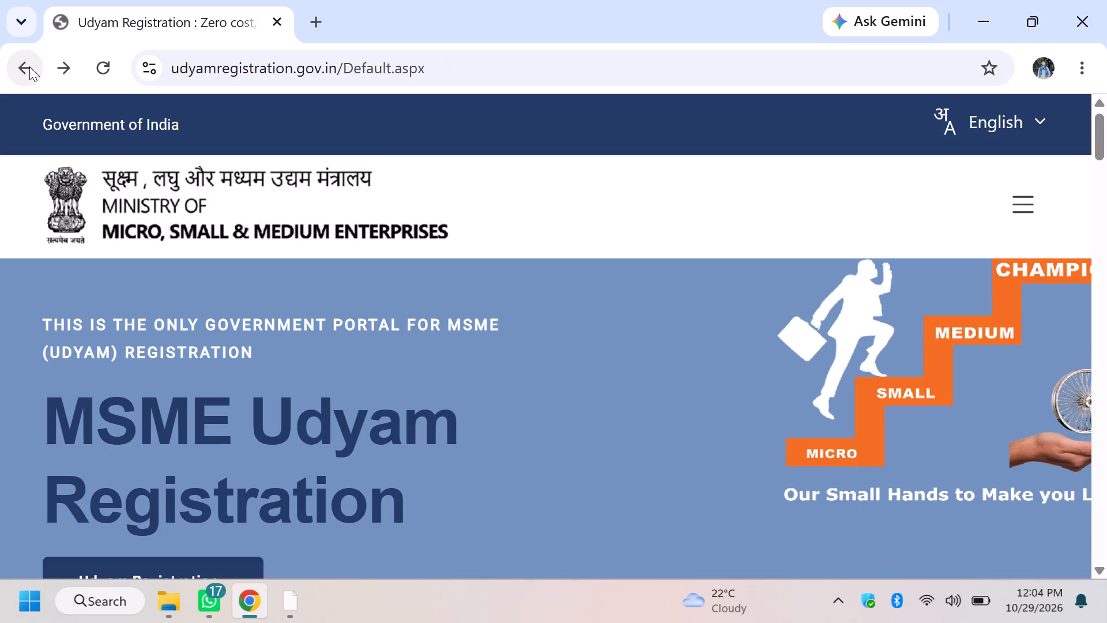
{"action": "scroll", "coordinate": [356, 156], "scroll_direction": "down", "scroll_amount": 2}
{"action": "scroll", "coordinate": [356, 156], "scroll_direction": "up", "scroll_amount": 1}
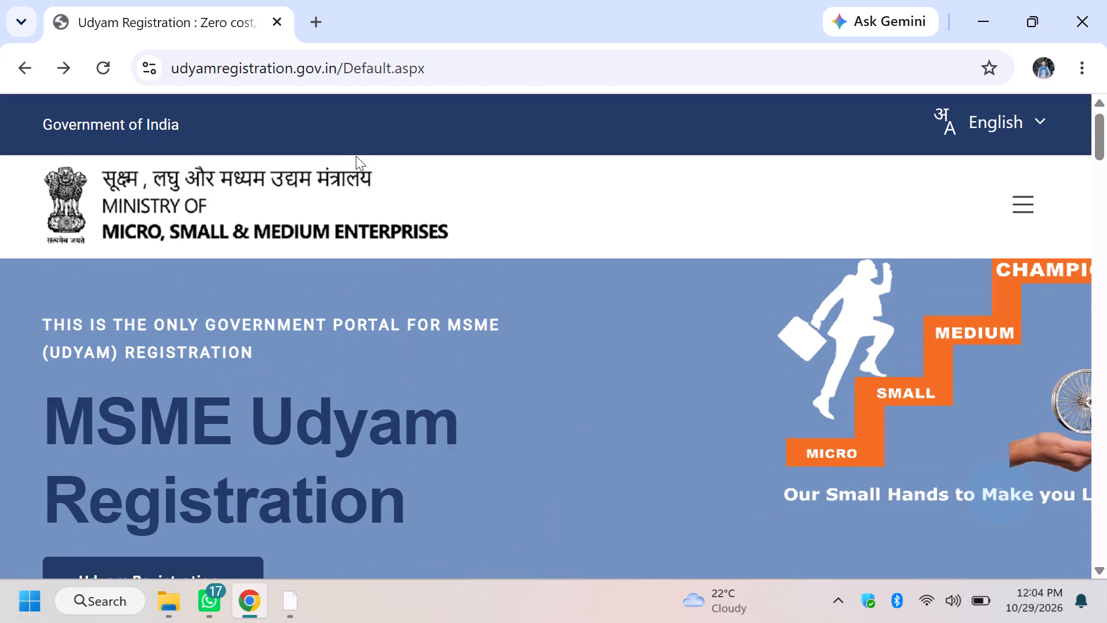
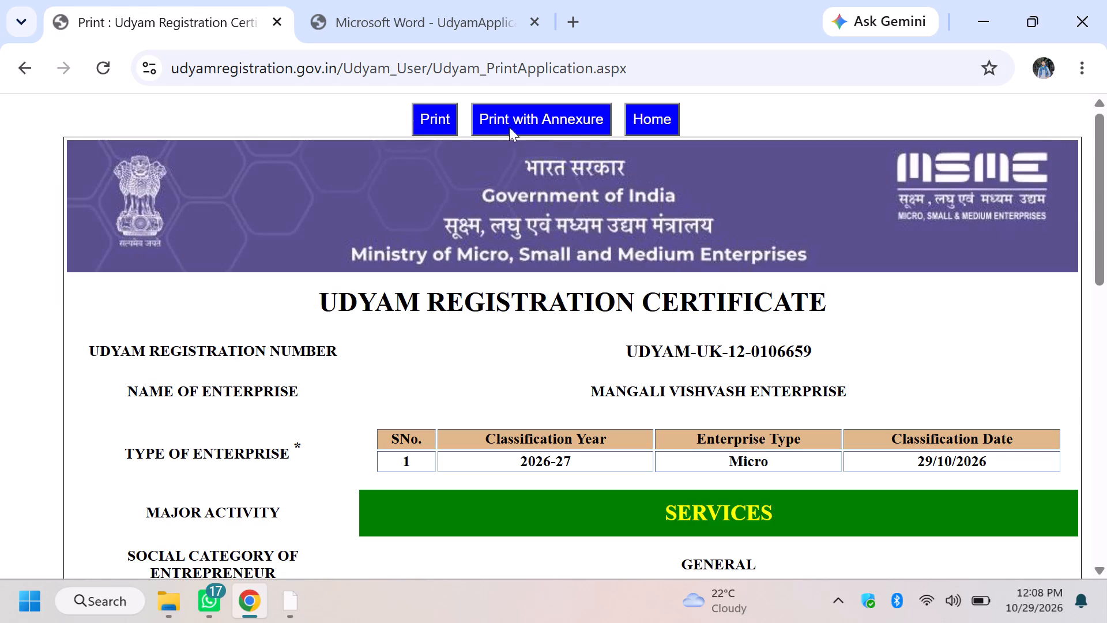
Print the Udyam Registration Certificate without annexure to PDF and choose WORK > UDYAM REGISTRATION on the SDHC (E:) drive as the save location.
{"action": "left_click", "coordinate": [427, 112]}
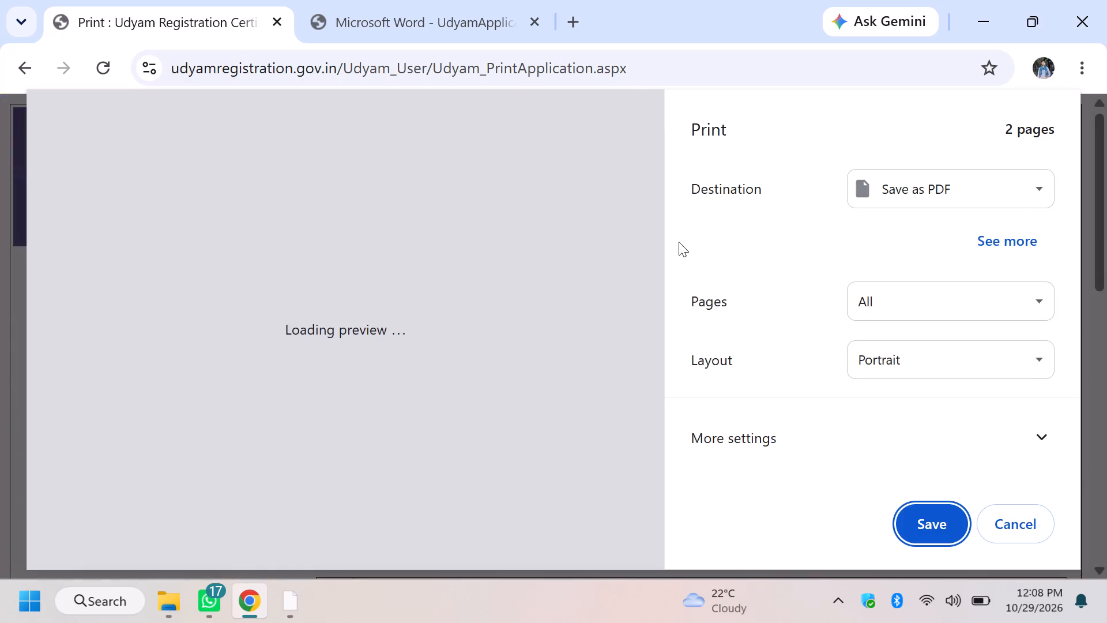
{"action": "left_click", "coordinate": [924, 531]}
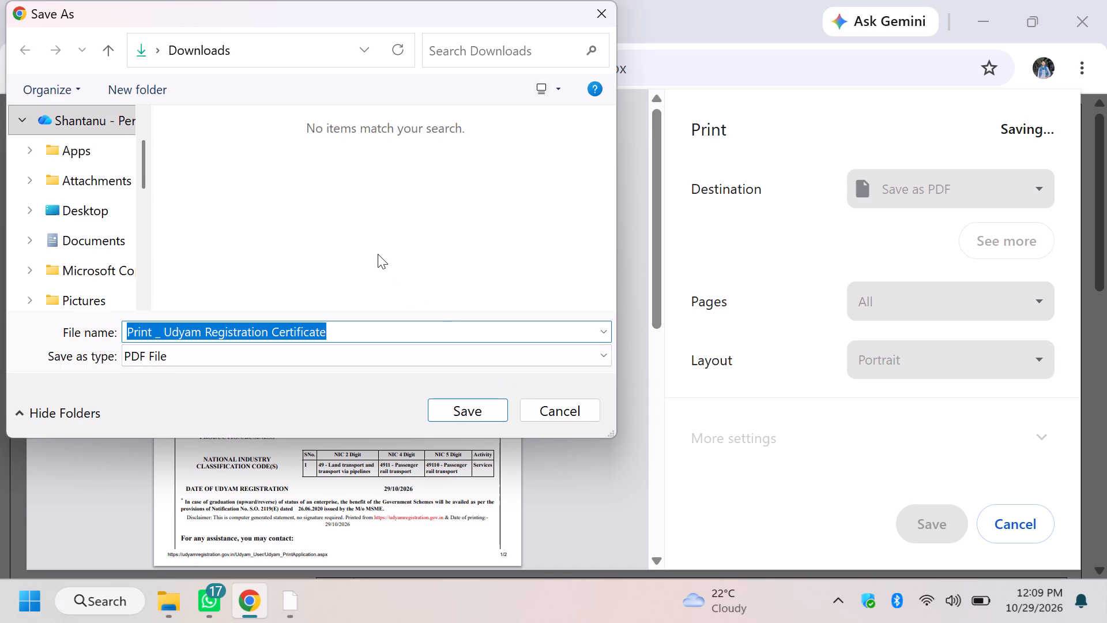
{"action": "scroll", "coordinate": [378, 254], "scroll_direction": "down", "scroll_amount": 1}
{"action": "scroll", "coordinate": [81, 253], "scroll_direction": "down", "scroll_amount": 2}
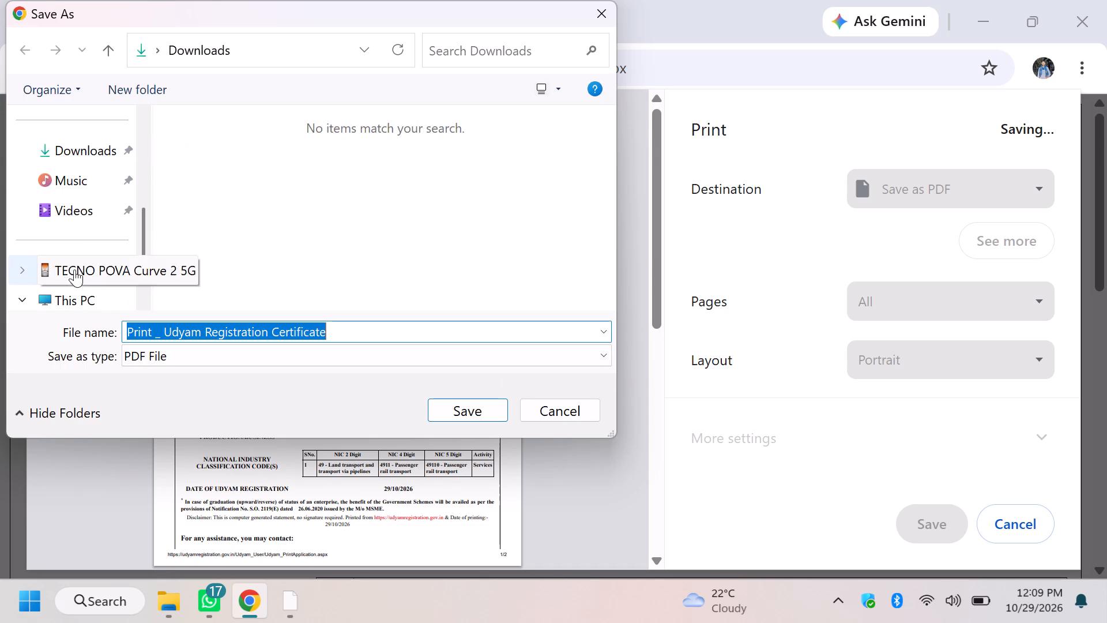
{"action": "left_click", "coordinate": [59, 299]}
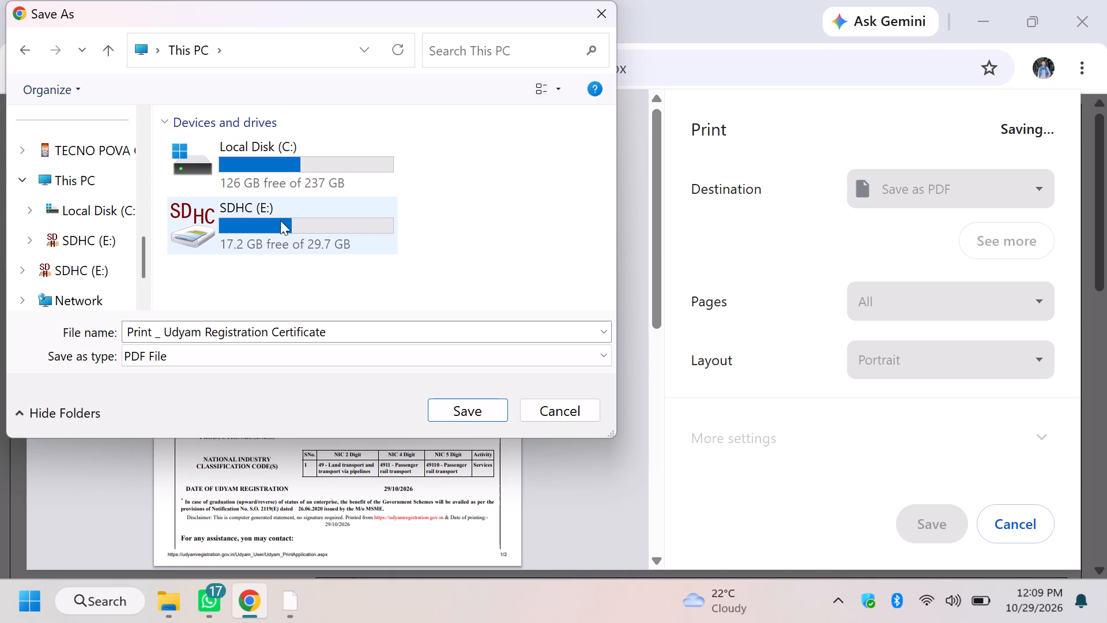
{"action": "double_click", "coordinate": [280, 220]}
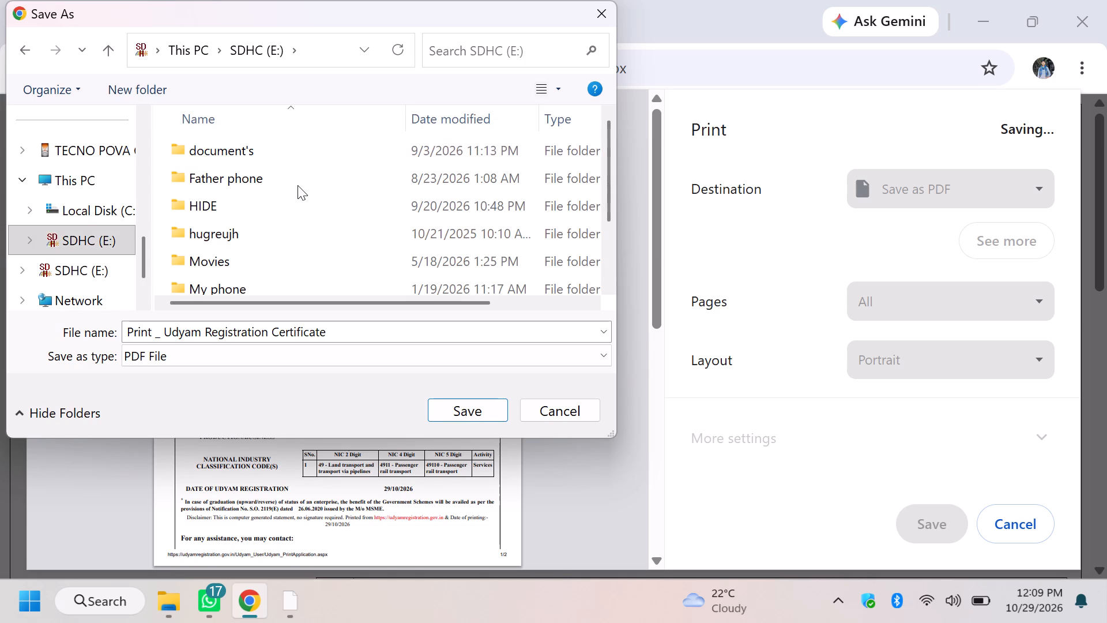
{"action": "scroll", "coordinate": [298, 185], "scroll_direction": "down", "scroll_amount": 4}
{"action": "double_click", "coordinate": [219, 280]}
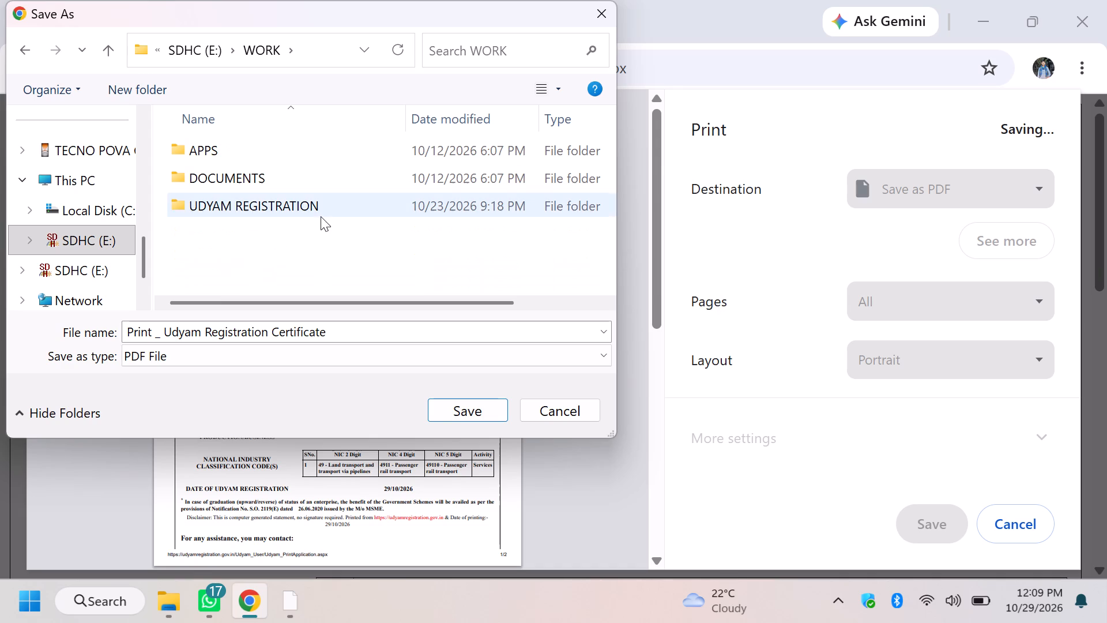
{"action": "double_click", "coordinate": [329, 208]}
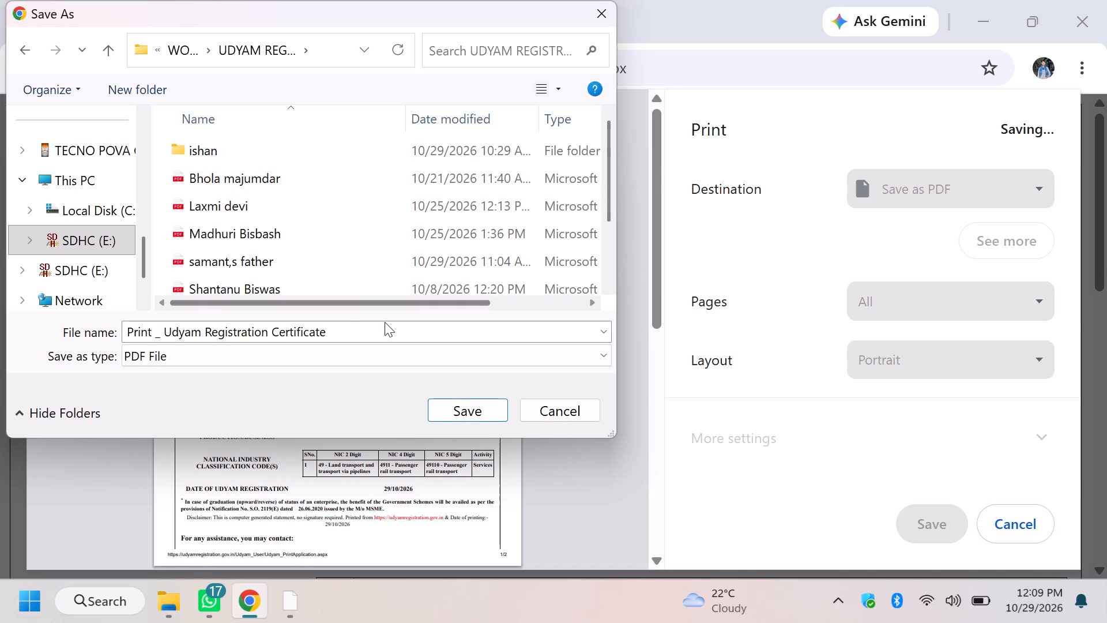
Replace the suggested file name with the certificate holder's name and save the PDF in the UDYAM REGISTRATION folder.
{"action": "left_click", "coordinate": [404, 335]}
{"action": "key", "text": "BackSpace"}
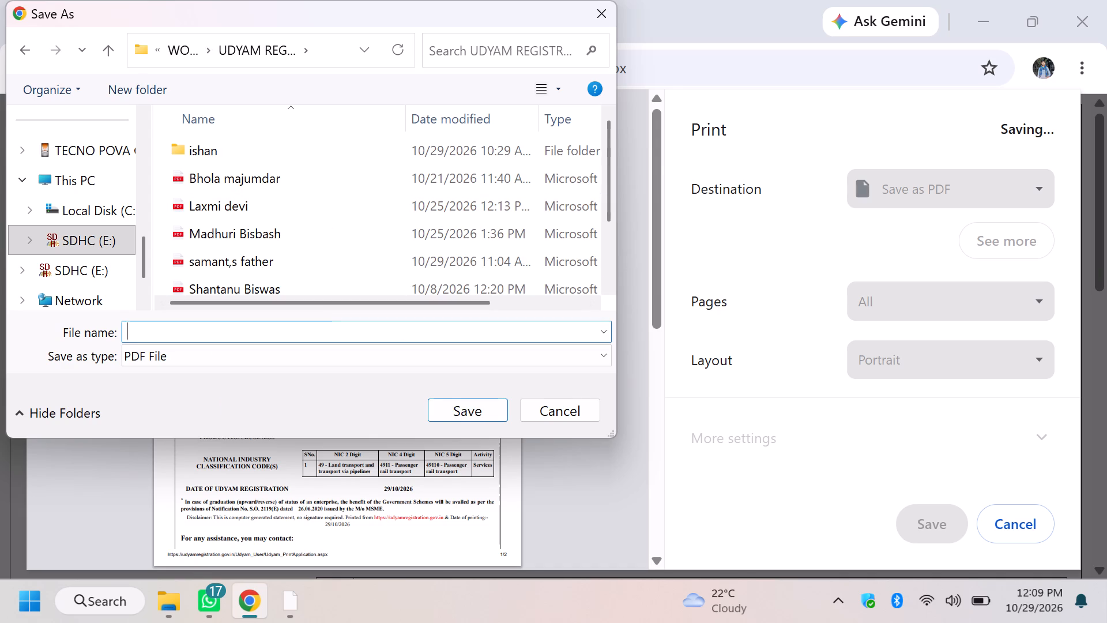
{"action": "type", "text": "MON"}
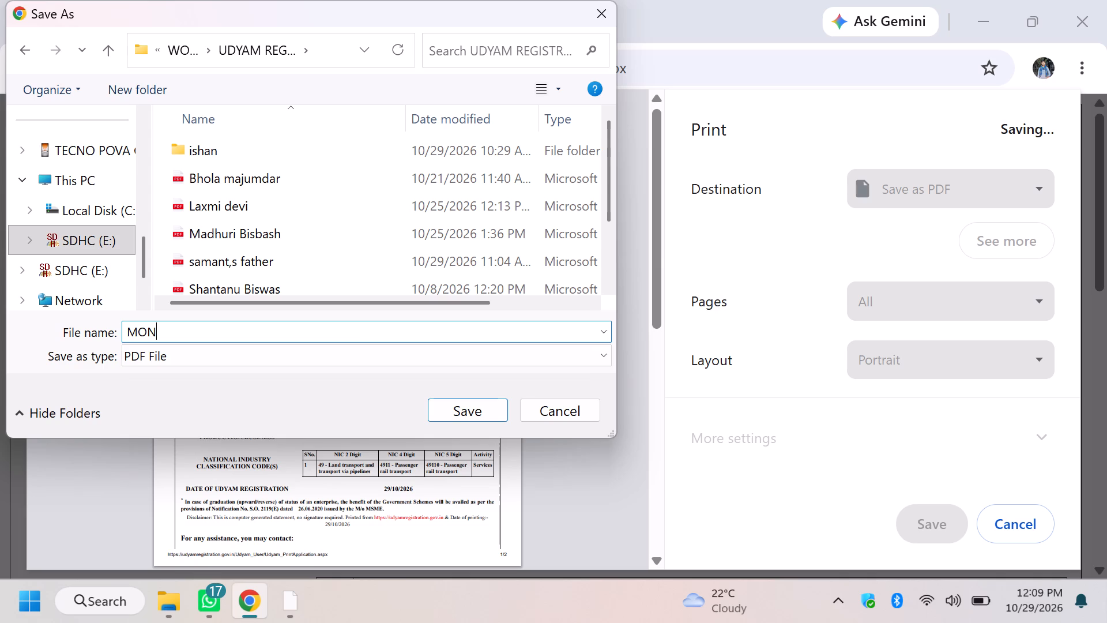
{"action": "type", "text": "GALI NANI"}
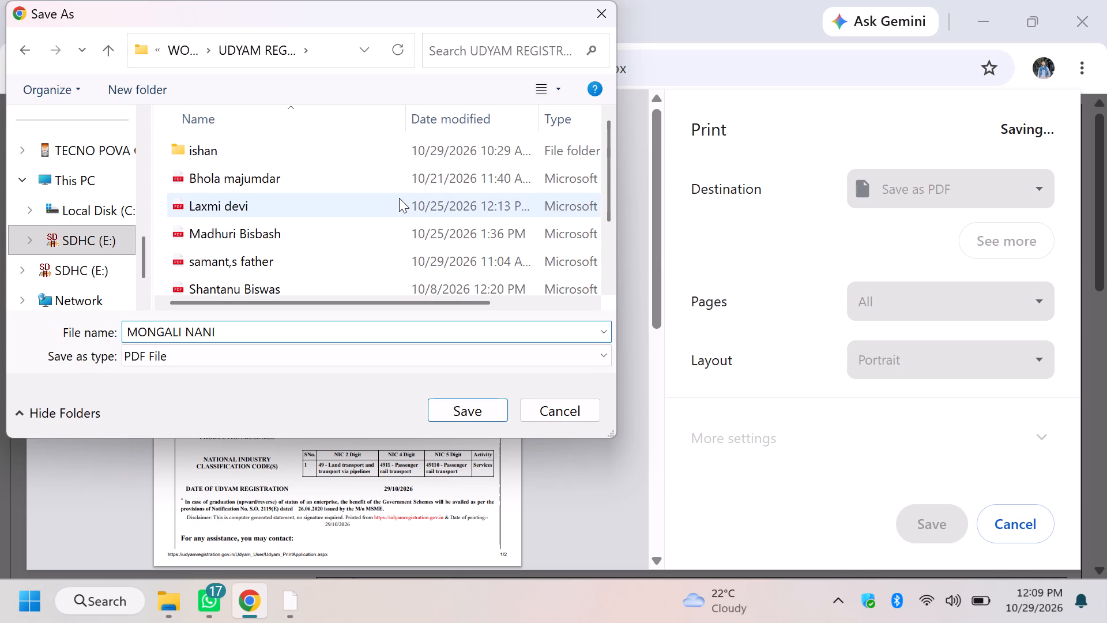
{"action": "scroll", "coordinate": [399, 198], "scroll_direction": "down", "scroll_amount": 1}
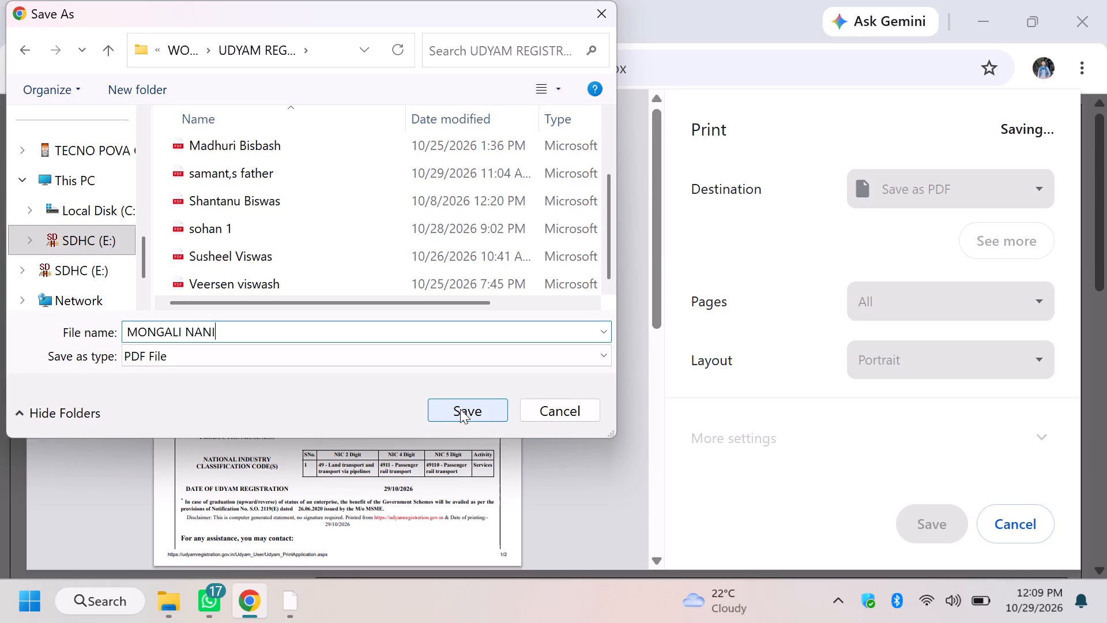
{"action": "left_click", "coordinate": [460, 409]}
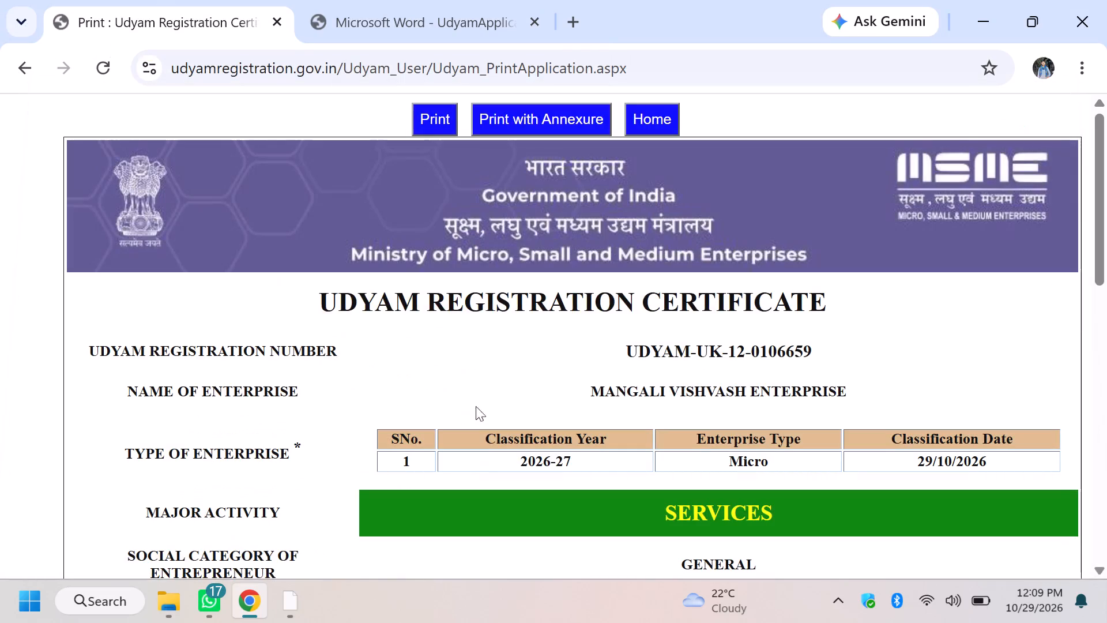
Review the certificate's enterprise address, dates, NIC codes and assistance contacts down to the QR code at its end.
{"action": "scroll", "coordinate": [835, 237], "scroll_direction": "down", "scroll_amount": 4}
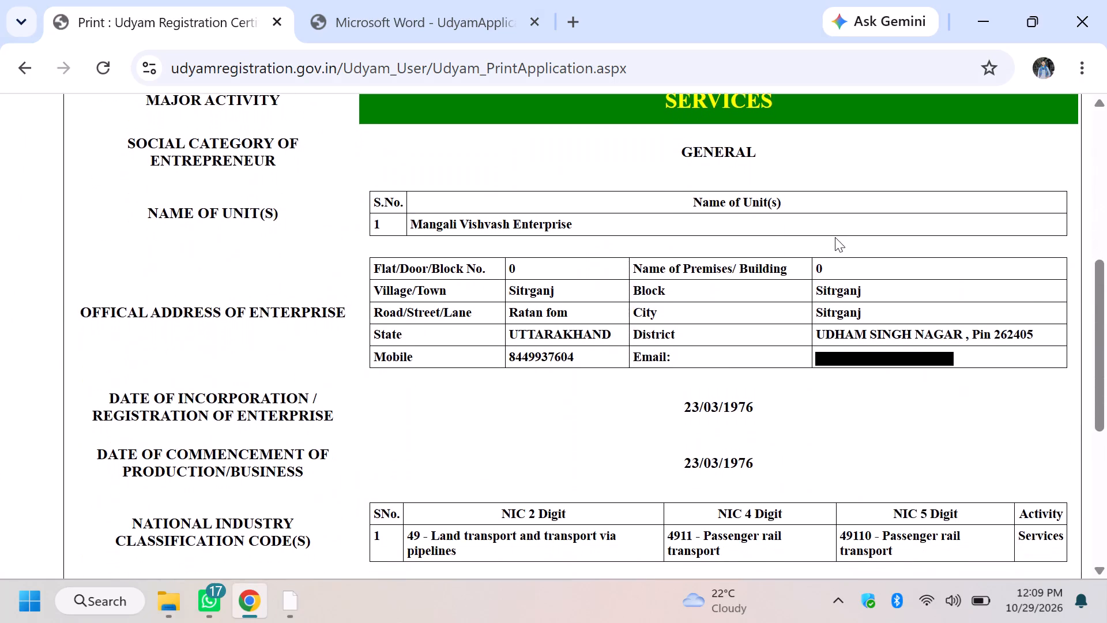
{"action": "scroll", "coordinate": [835, 237], "scroll_direction": "down", "scroll_amount": 1}
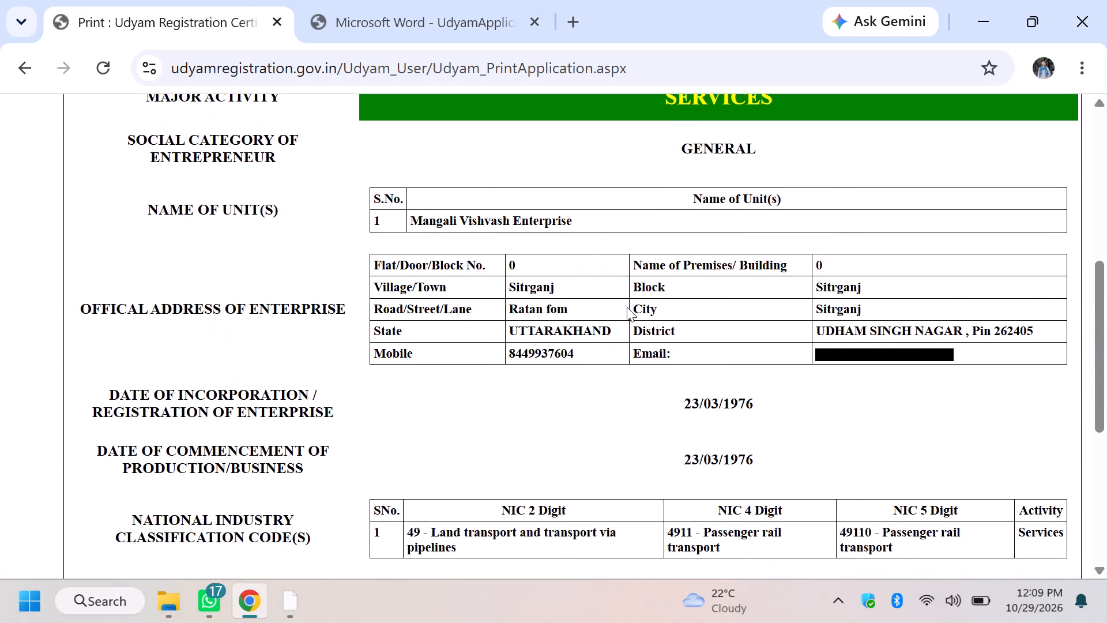
{"action": "scroll", "coordinate": [627, 307], "scroll_direction": "down", "scroll_amount": 4}
{"action": "scroll", "coordinate": [627, 307], "scroll_direction": "up", "scroll_amount": 1}
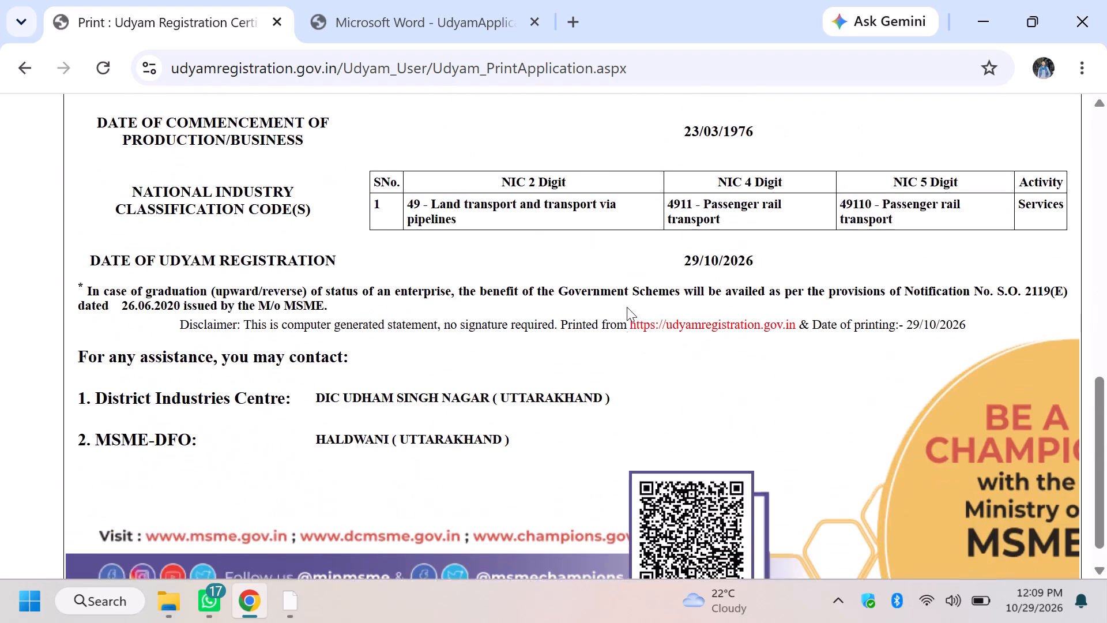
{"action": "scroll", "coordinate": [627, 307], "scroll_direction": "up", "scroll_amount": 3}
{"action": "scroll", "coordinate": [630, 356], "scroll_direction": "up", "scroll_amount": 1}
{"action": "scroll", "coordinate": [630, 356], "scroll_direction": "down", "scroll_amount": 7}
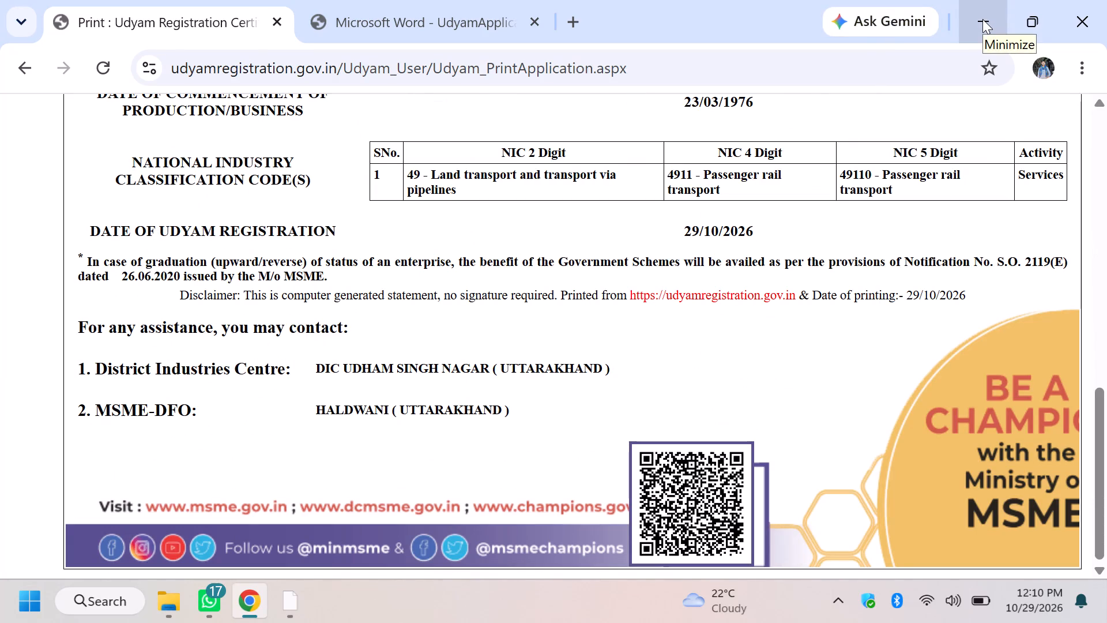
Minimize the browser window to reveal the desktop.
{"action": "left_click", "coordinate": [982, 19]}
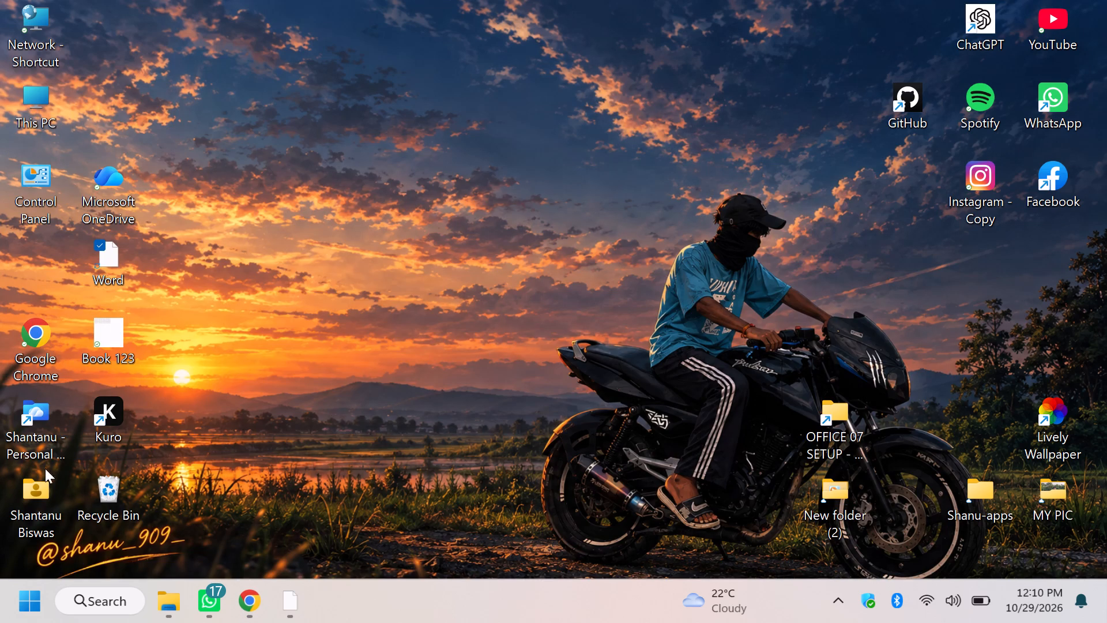
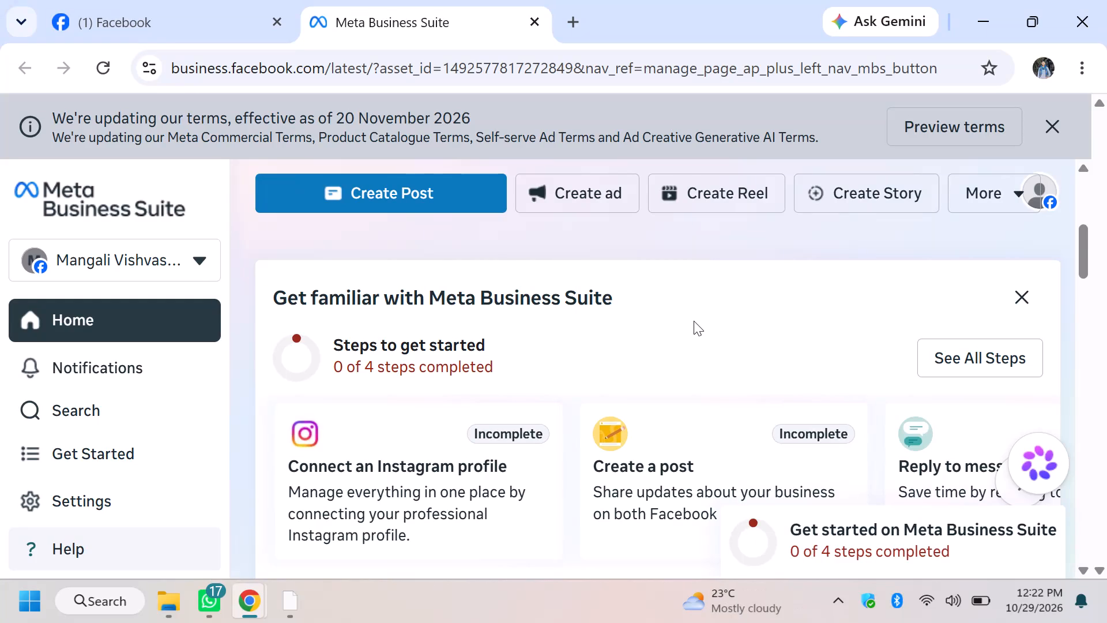
{"action": "scroll", "coordinate": [694, 321], "scroll_direction": "down", "scroll_amount": 1}
{"action": "scroll", "coordinate": [461, 231], "scroll_direction": "up", "scroll_amount": 4}
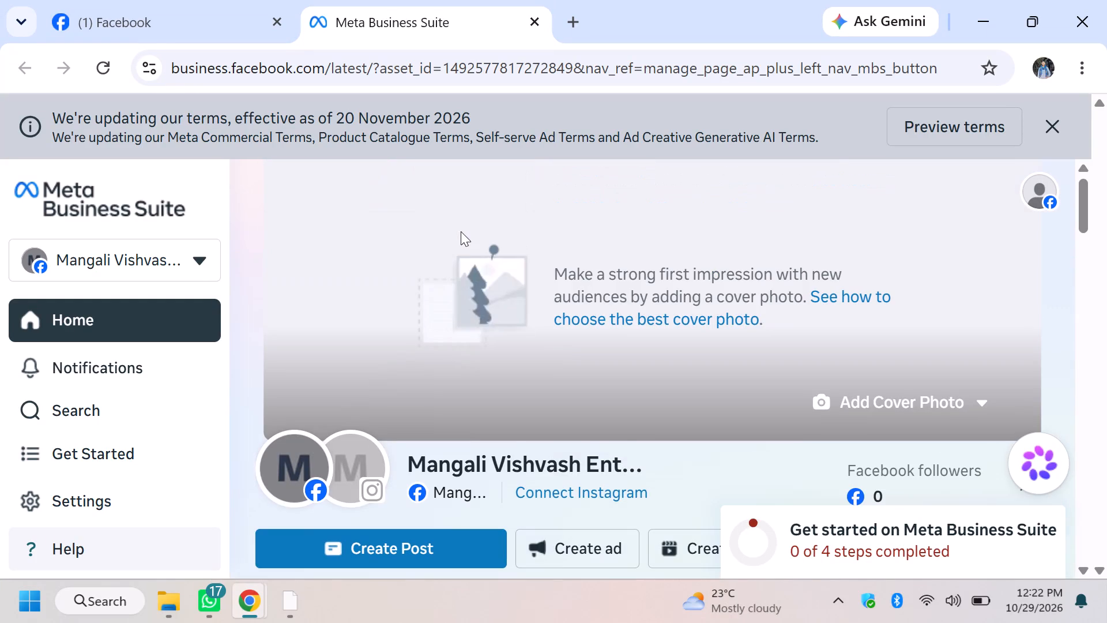
Review the account's business assets and portfolio option in the asset switcher, keeping the Mangali Vishvash Enterprise Page selected.
{"action": "left_click", "coordinate": [185, 253]}
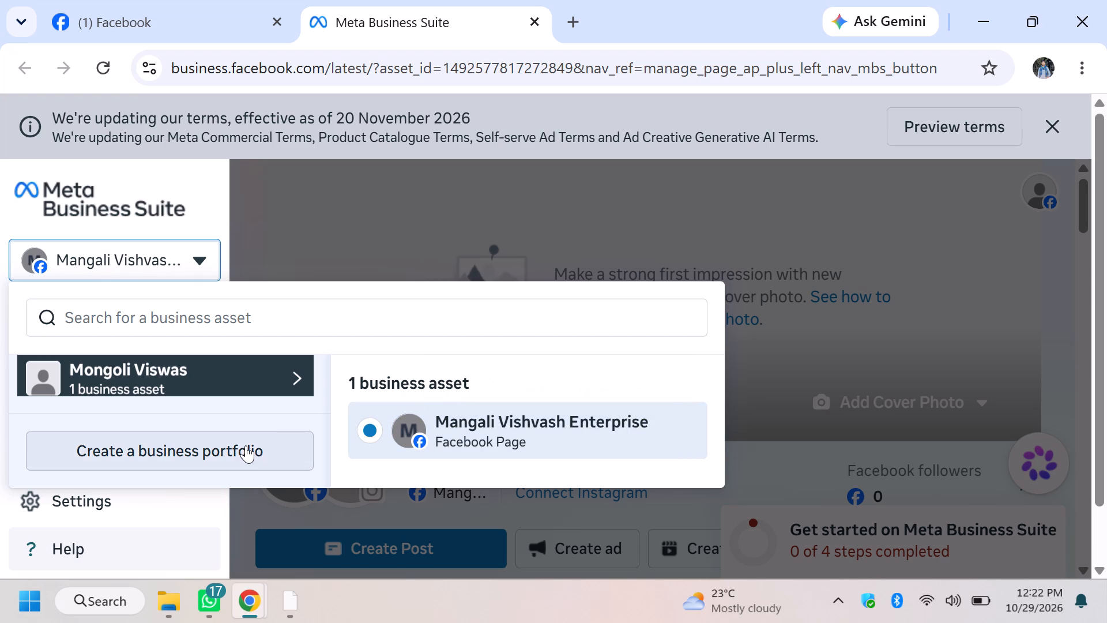
{"action": "scroll", "coordinate": [250, 395], "scroll_direction": "down", "scroll_amount": 1}
{"action": "scroll", "coordinate": [250, 395], "scroll_direction": "up", "scroll_amount": 1}
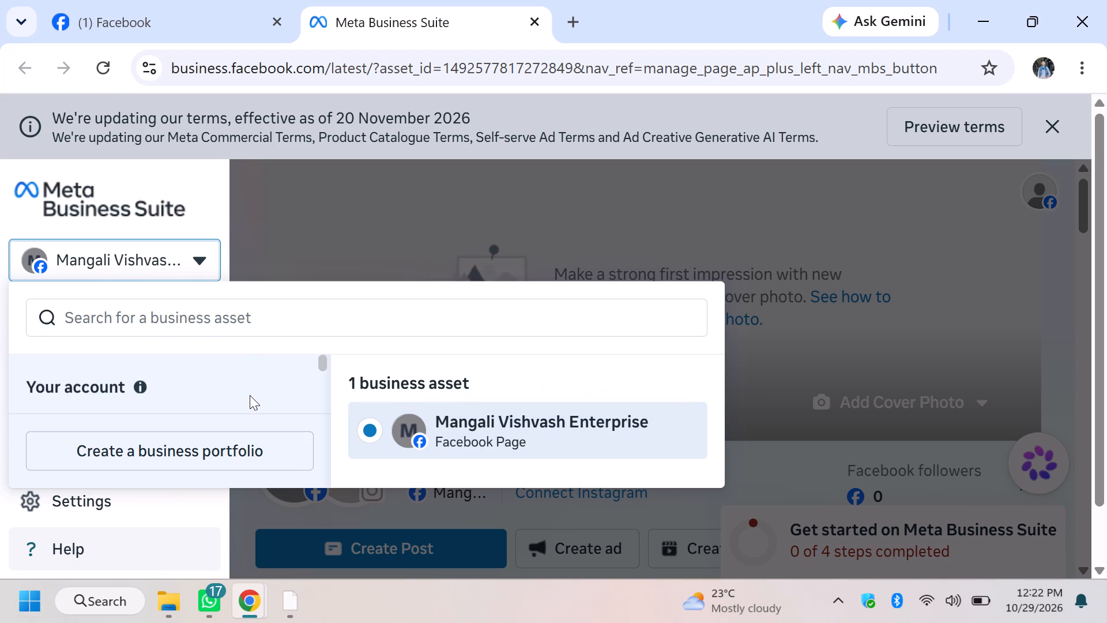
{"action": "scroll", "coordinate": [250, 395], "scroll_direction": "down", "scroll_amount": 1}
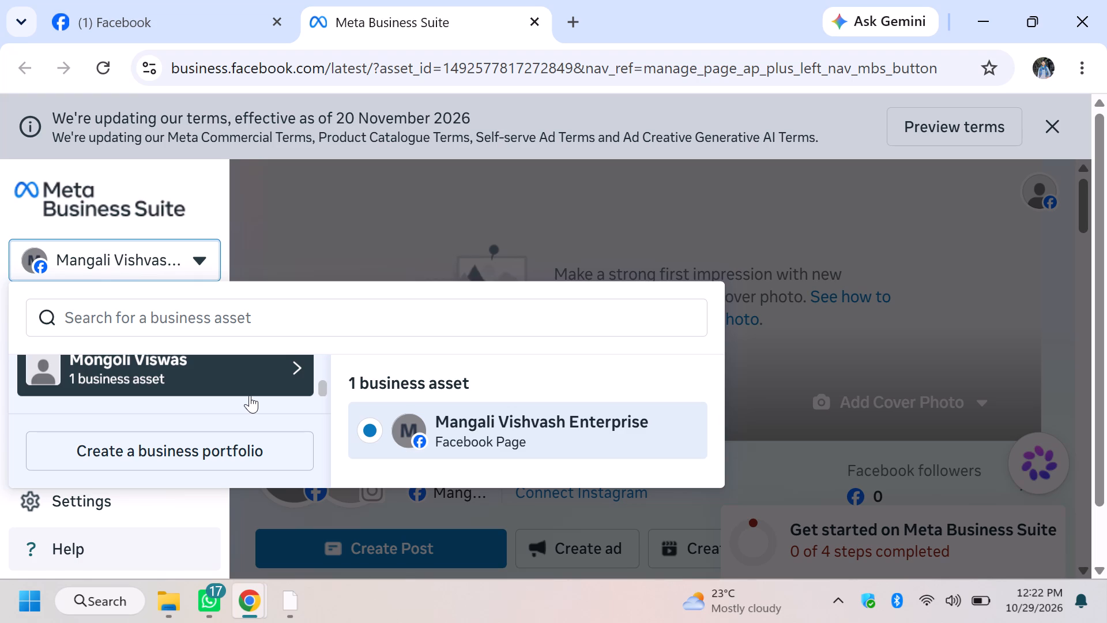
{"action": "left_click", "coordinate": [339, 200]}
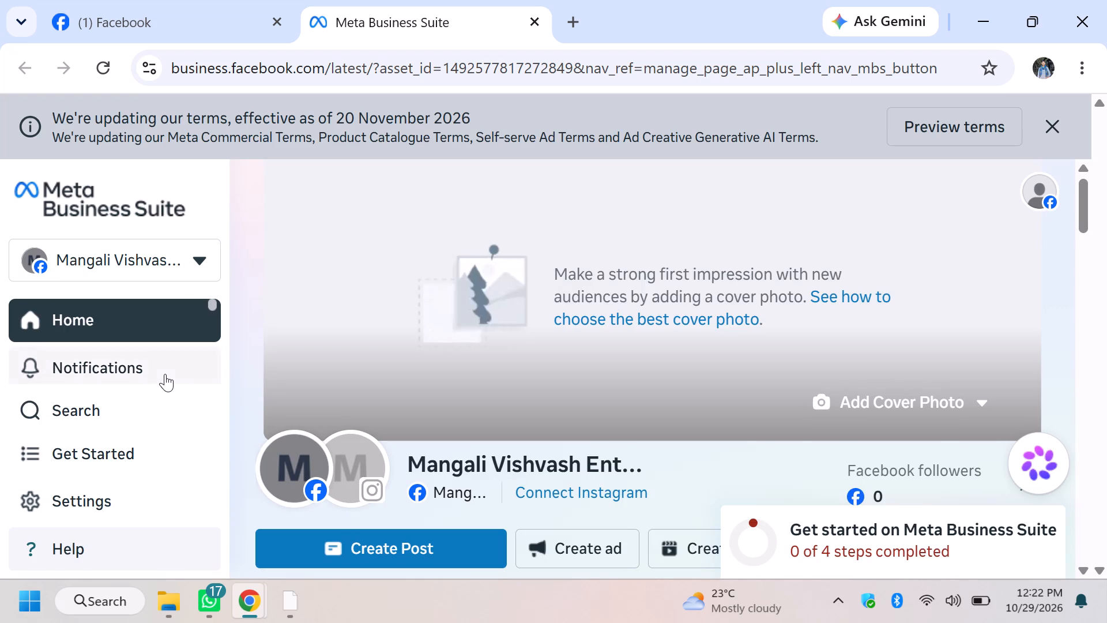
Look through the Business Suite navigation tools and the Page's summary area on the home page.
{"action": "scroll", "coordinate": [165, 374], "scroll_direction": "down", "scroll_amount": 4}
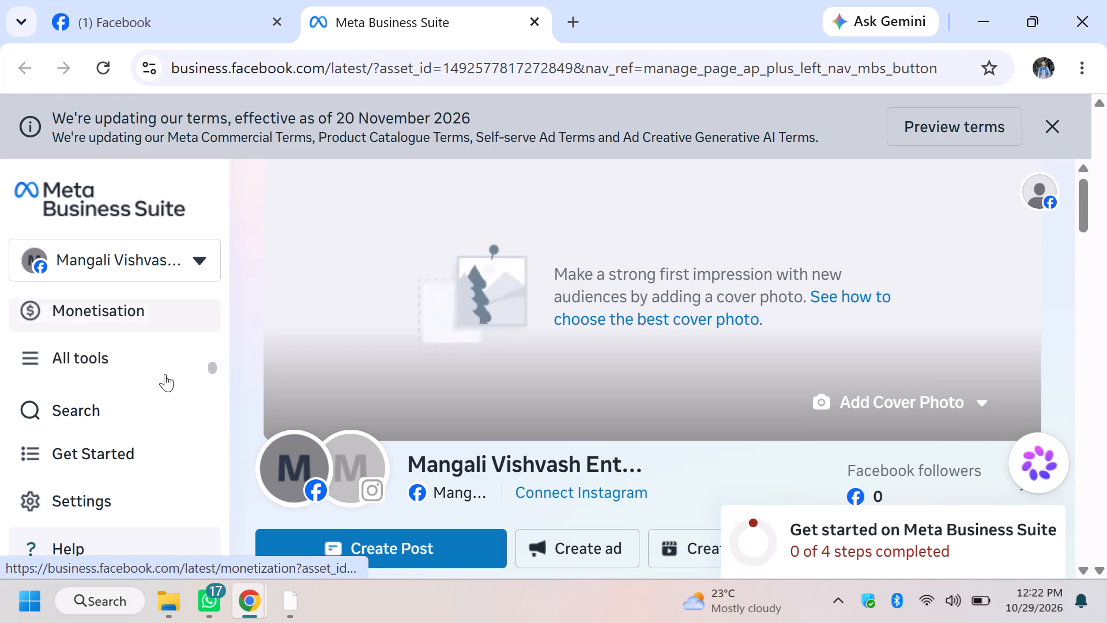
{"action": "scroll", "coordinate": [165, 374], "scroll_direction": "down", "scroll_amount": 3}
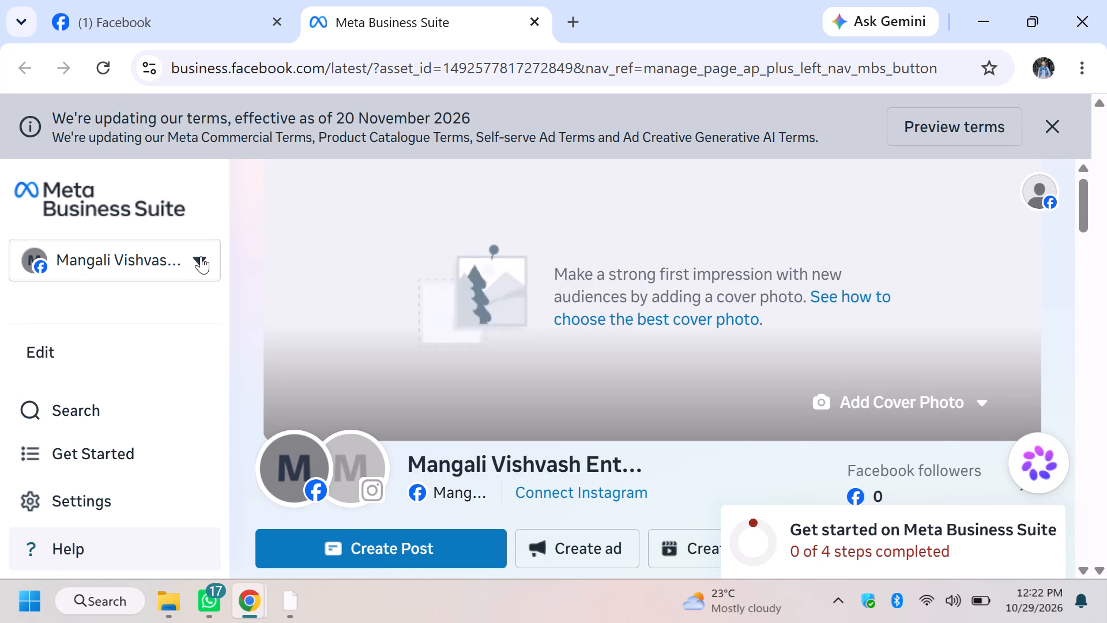
{"action": "scroll", "coordinate": [448, 384], "scroll_direction": "down", "scroll_amount": 2}
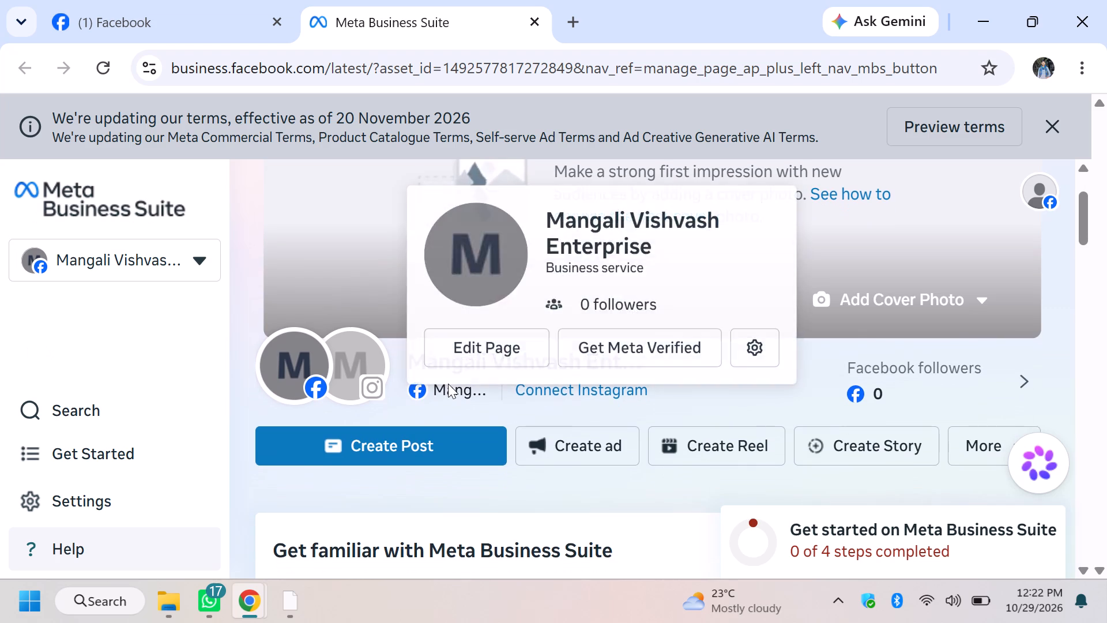
{"action": "scroll", "coordinate": [448, 384], "scroll_direction": "down", "scroll_amount": 2}
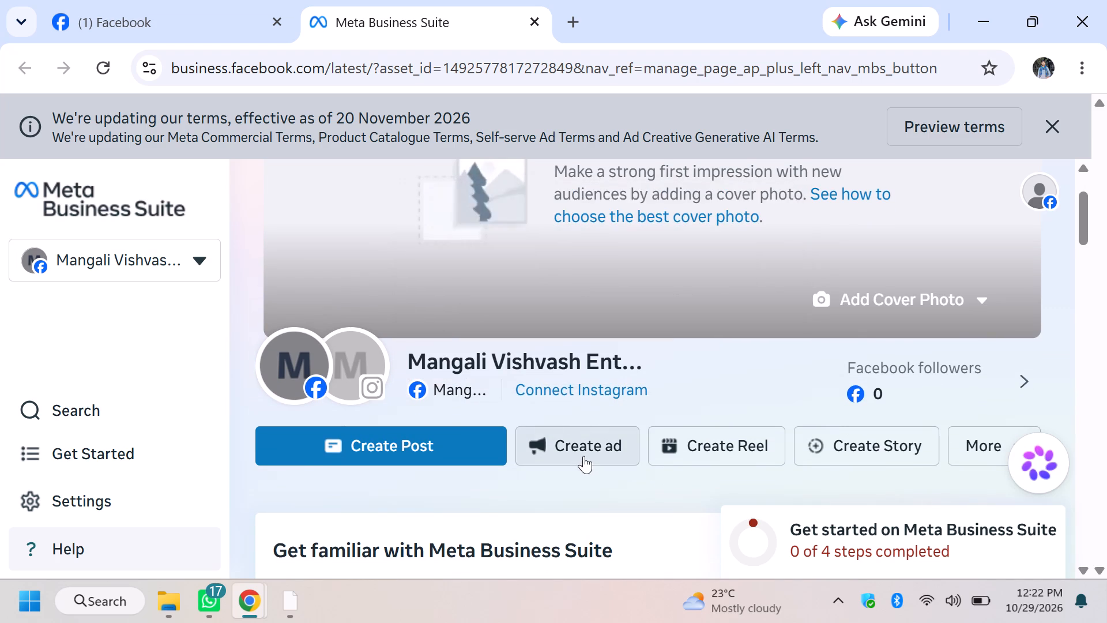
{"action": "scroll", "coordinate": [583, 456], "scroll_direction": "down", "scroll_amount": 1}
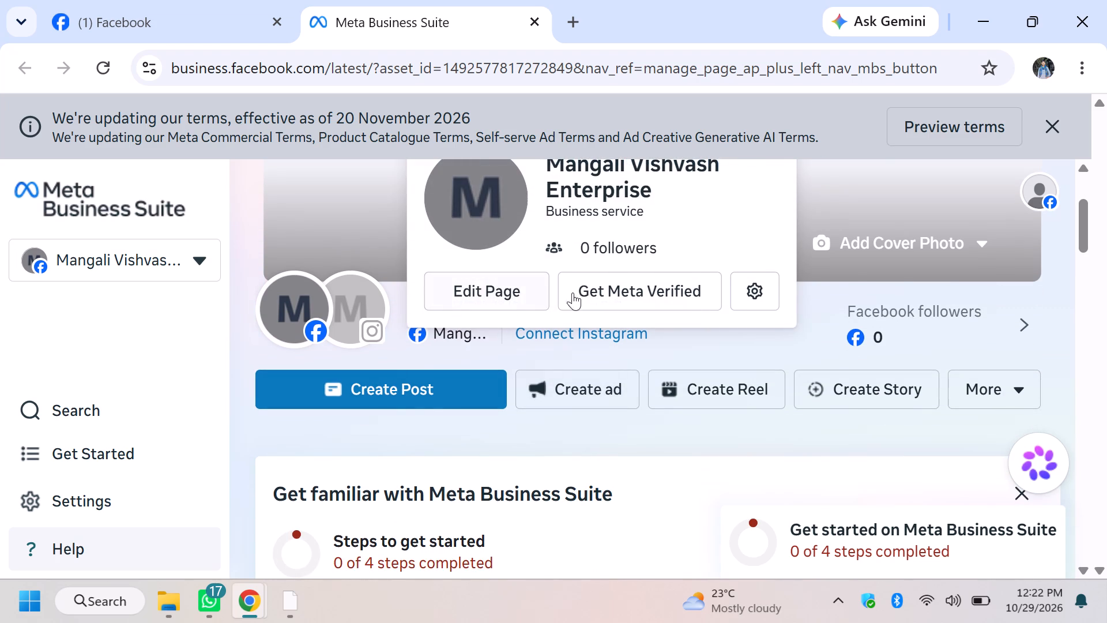
{"action": "left_click", "coordinate": [754, 294]}
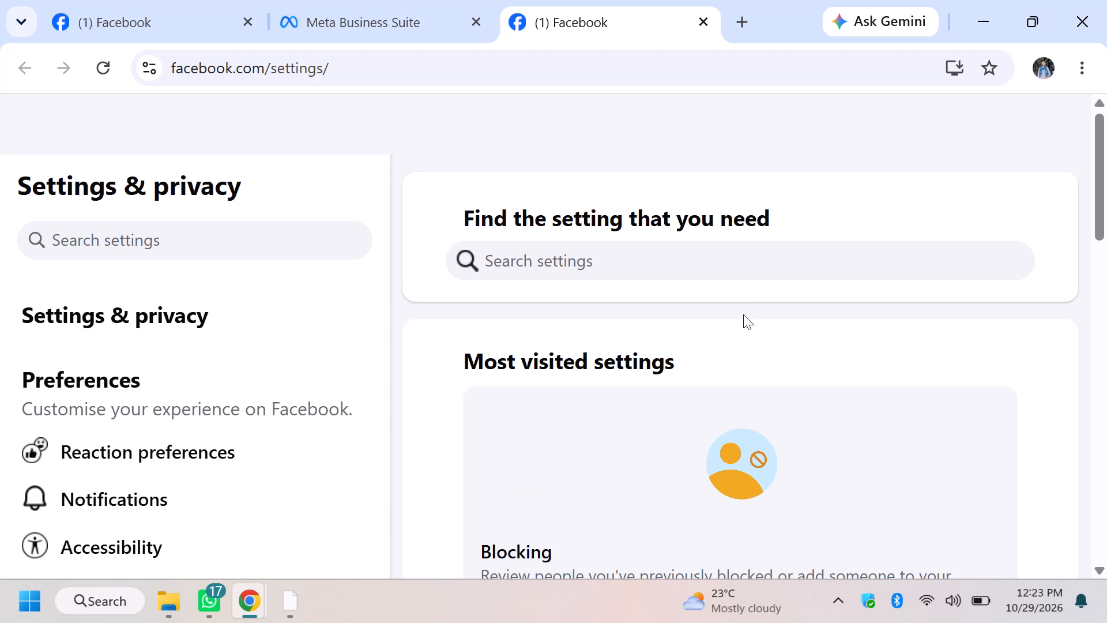
{"action": "scroll", "coordinate": [743, 314], "scroll_direction": "down", "scroll_amount": 11}
{"action": "scroll", "coordinate": [743, 314], "scroll_direction": "up", "scroll_amount": 6}
{"action": "scroll", "coordinate": [235, 438], "scroll_direction": "down", "scroll_amount": 6}
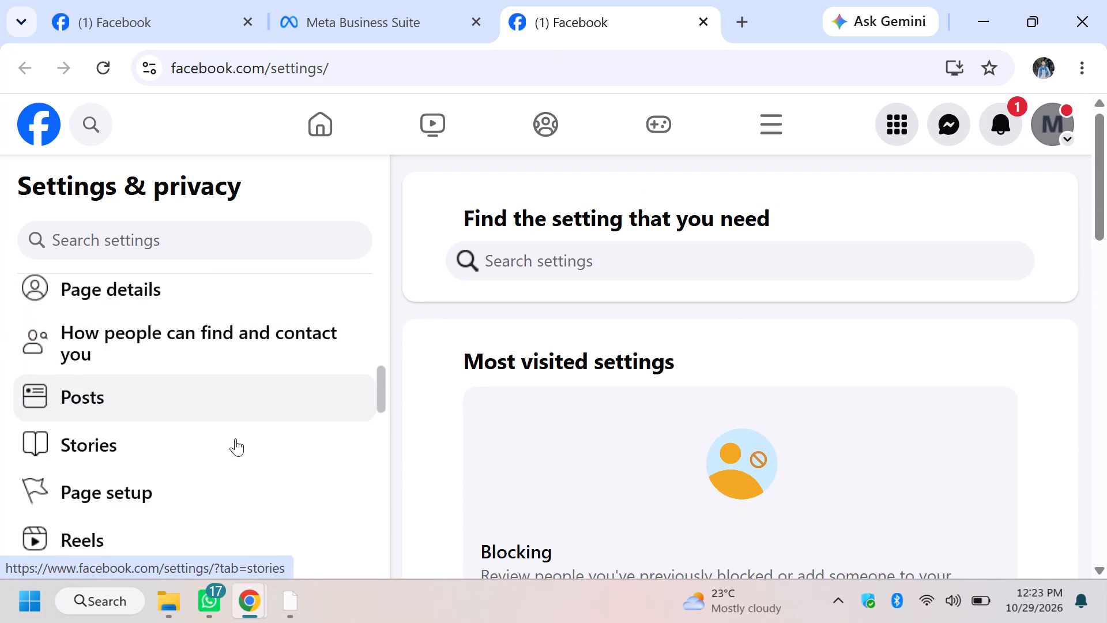
{"action": "scroll", "coordinate": [235, 438], "scroll_direction": "down", "scroll_amount": 7}
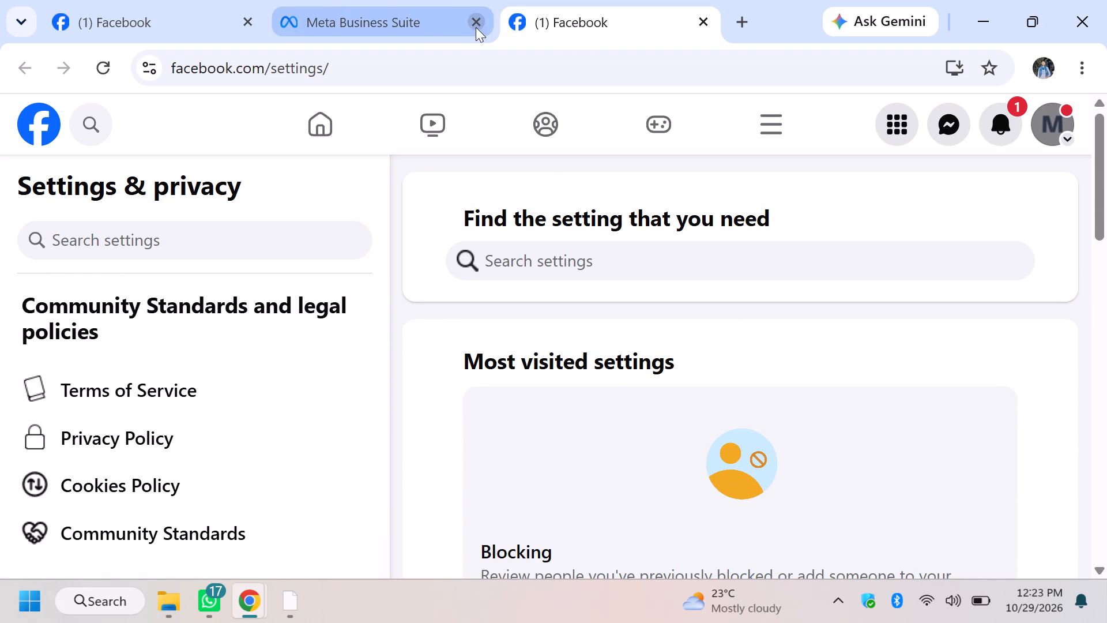
{"action": "left_click", "coordinate": [701, 21]}
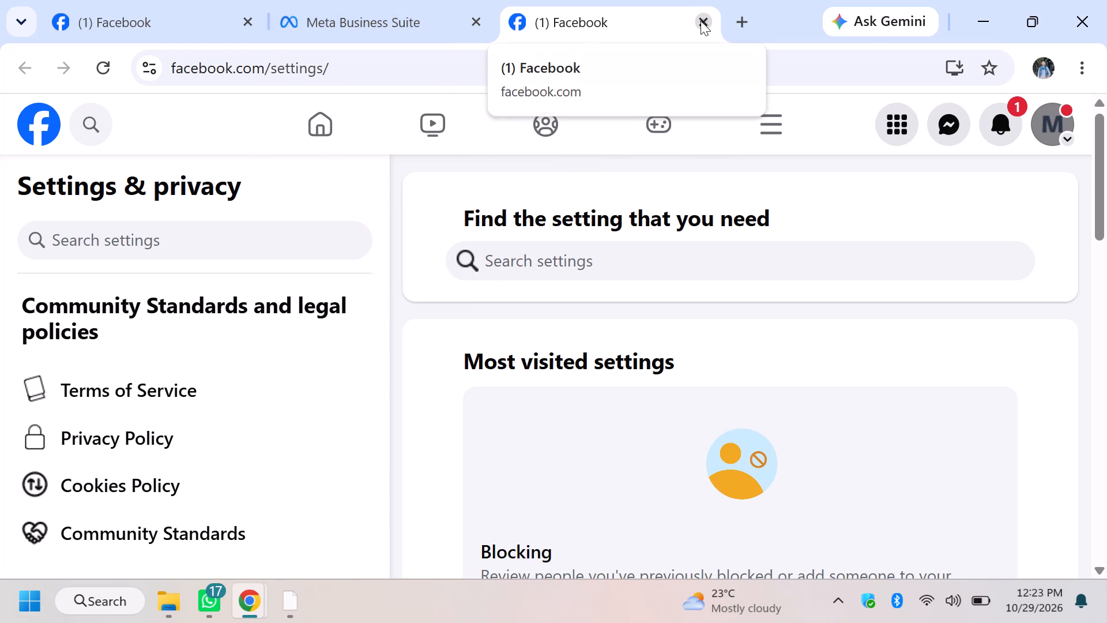
Dismiss the notice about updated Meta terms effective 20 November 2026.
{"action": "scroll", "coordinate": [863, 244], "scroll_direction": "up", "scroll_amount": 1}
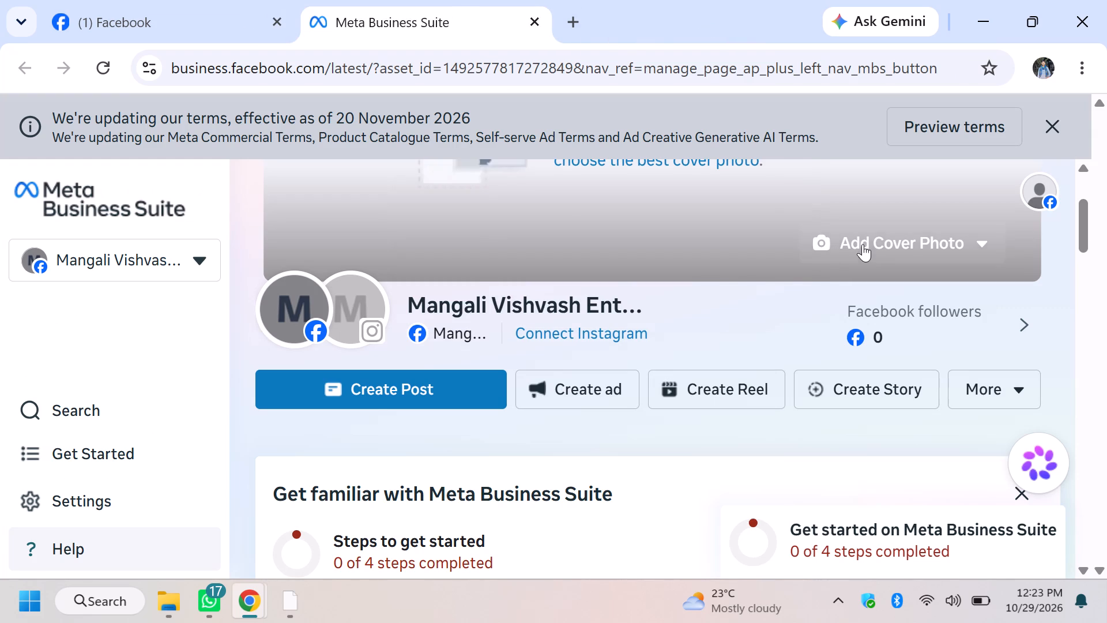
{"action": "scroll", "coordinate": [863, 244], "scroll_direction": "up", "scroll_amount": 2}
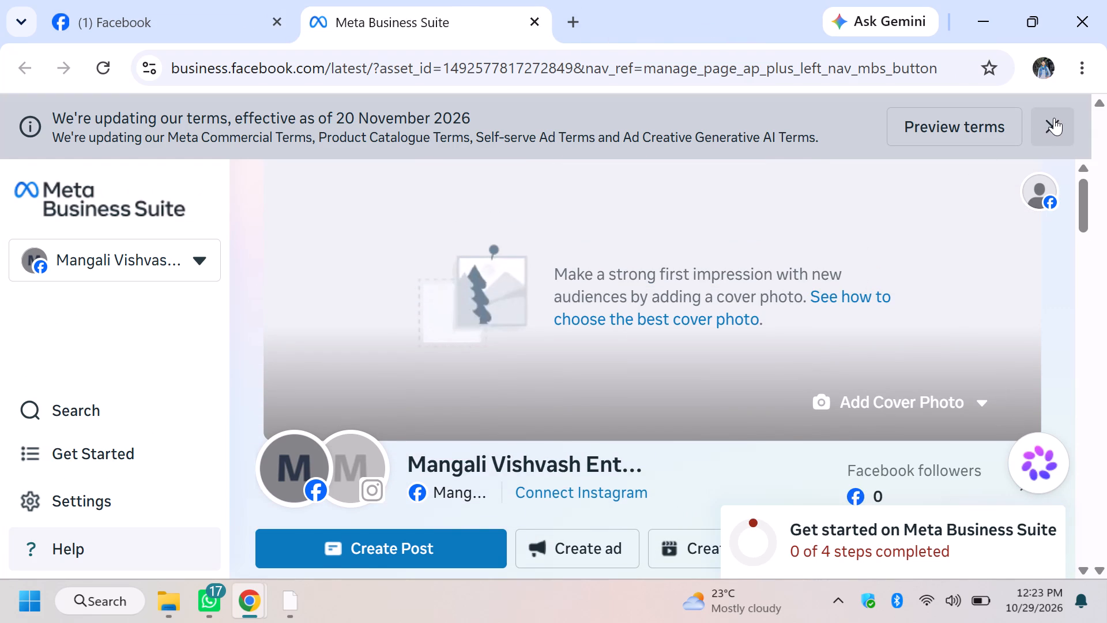
{"action": "left_click", "coordinate": [1054, 118]}
View the Connect to Instagram information for the Page and close it without connecting a profile.
{"action": "scroll", "coordinate": [701, 196], "scroll_direction": "down", "scroll_amount": 2}
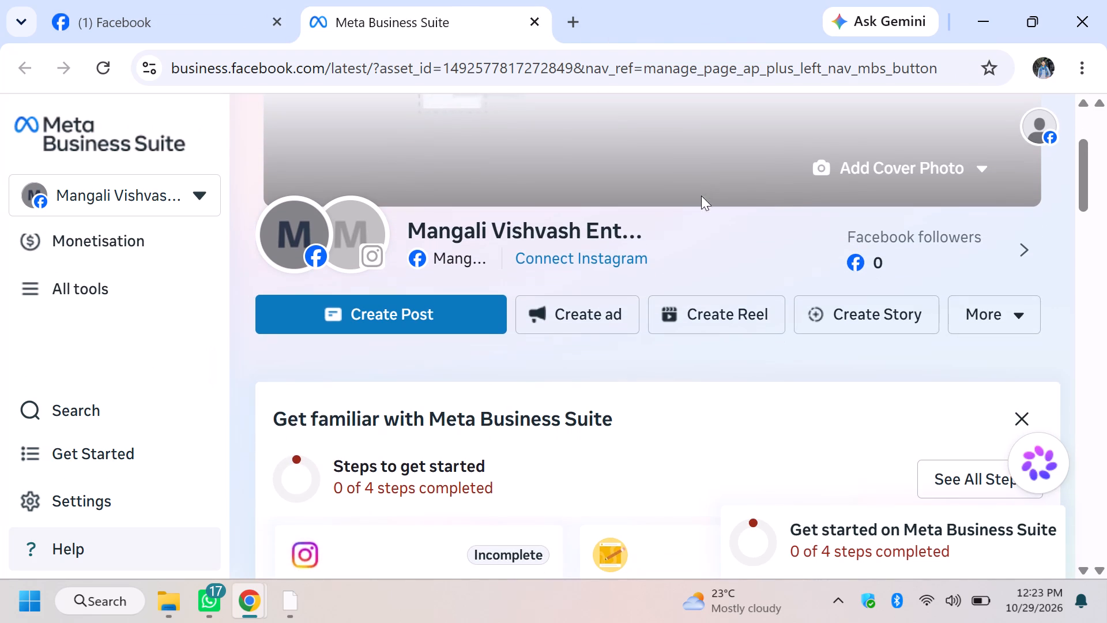
{"action": "left_click", "coordinate": [573, 258]}
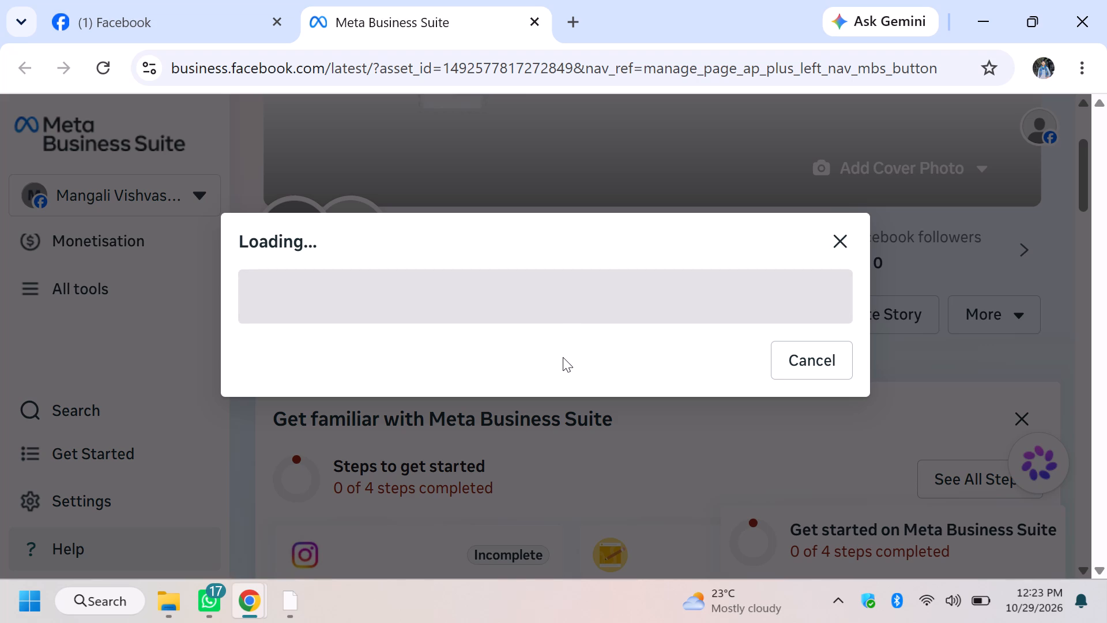
{"action": "scroll", "coordinate": [563, 357], "scroll_direction": "right", "scroll_amount": 3}
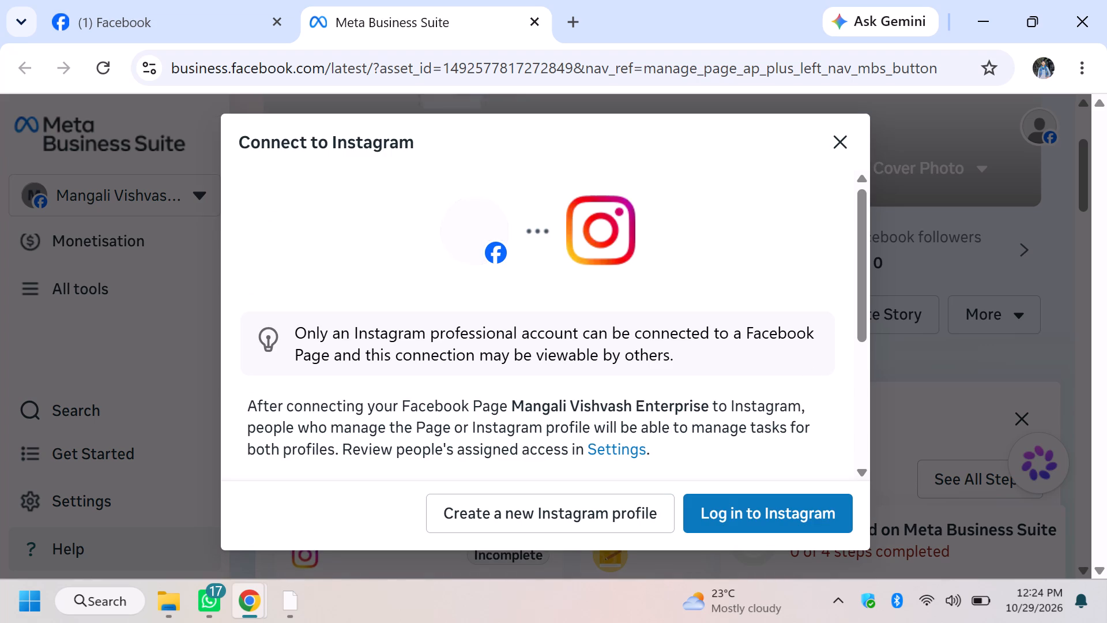
{"action": "left_click", "coordinate": [852, 144]}
Look through the full list of Business Suite navigation tools, from Home to Monetisation and All tools.
{"action": "scroll", "coordinate": [473, 337], "scroll_direction": "down", "scroll_amount": 1}
{"action": "scroll", "coordinate": [144, 261], "scroll_direction": "up", "scroll_amount": 4}
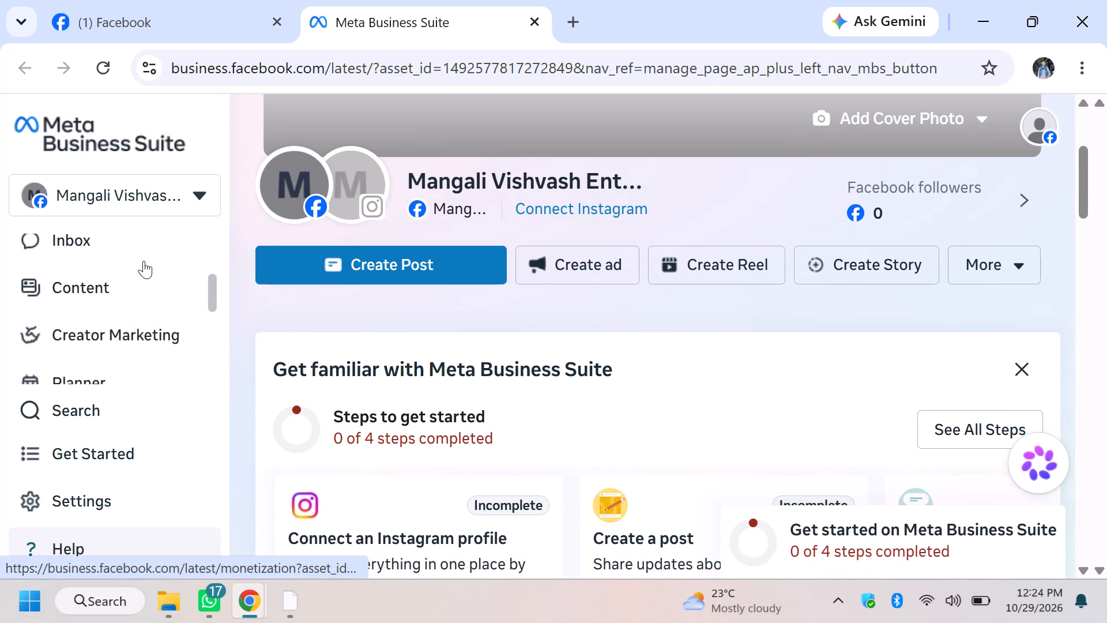
{"action": "scroll", "coordinate": [144, 261], "scroll_direction": "up", "scroll_amount": 4}
{"action": "scroll", "coordinate": [144, 261], "scroll_direction": "down", "scroll_amount": 2}
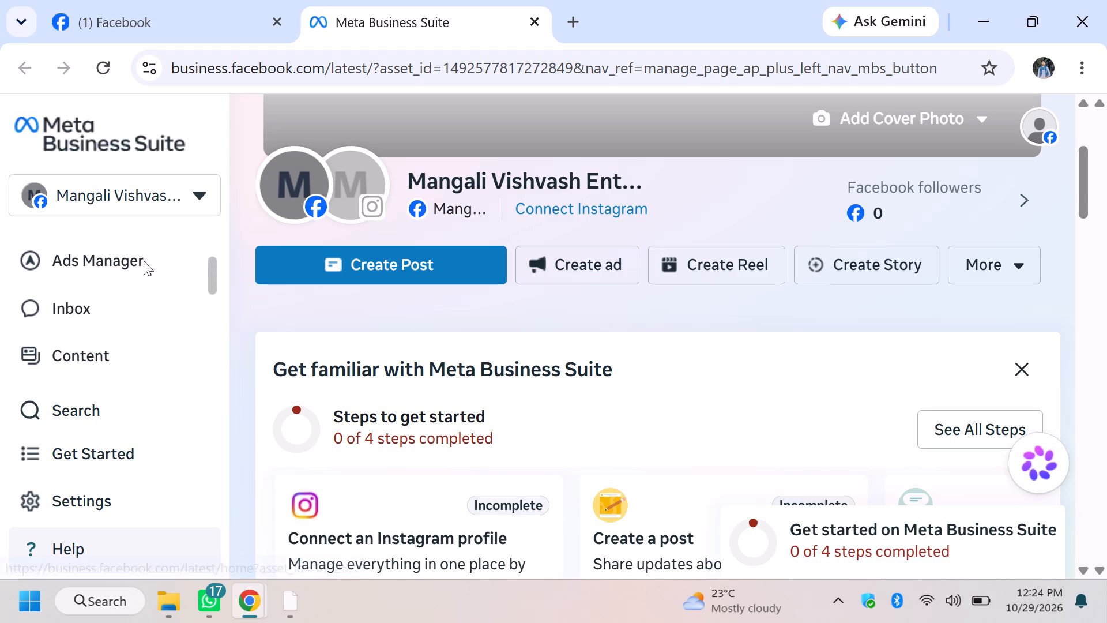
{"action": "scroll", "coordinate": [144, 261], "scroll_direction": "down", "scroll_amount": 4}
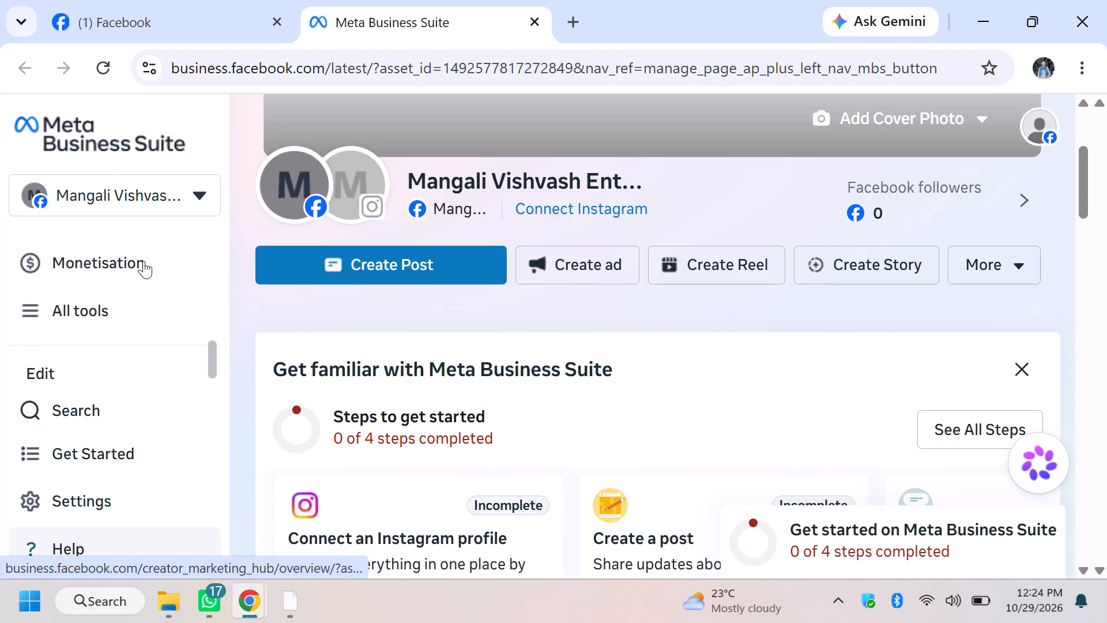
{"action": "scroll", "coordinate": [144, 261], "scroll_direction": "down", "scroll_amount": 2}
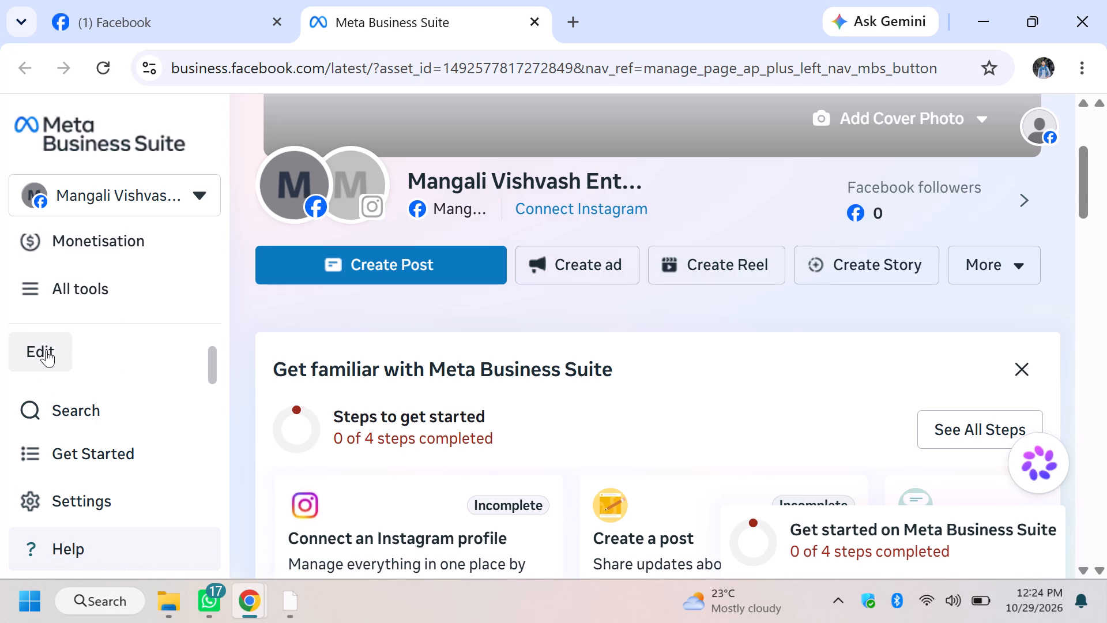
{"action": "scroll", "coordinate": [134, 481], "scroll_direction": "down", "scroll_amount": 1}
{"action": "scroll", "coordinate": [148, 321], "scroll_direction": "up", "scroll_amount": 6}
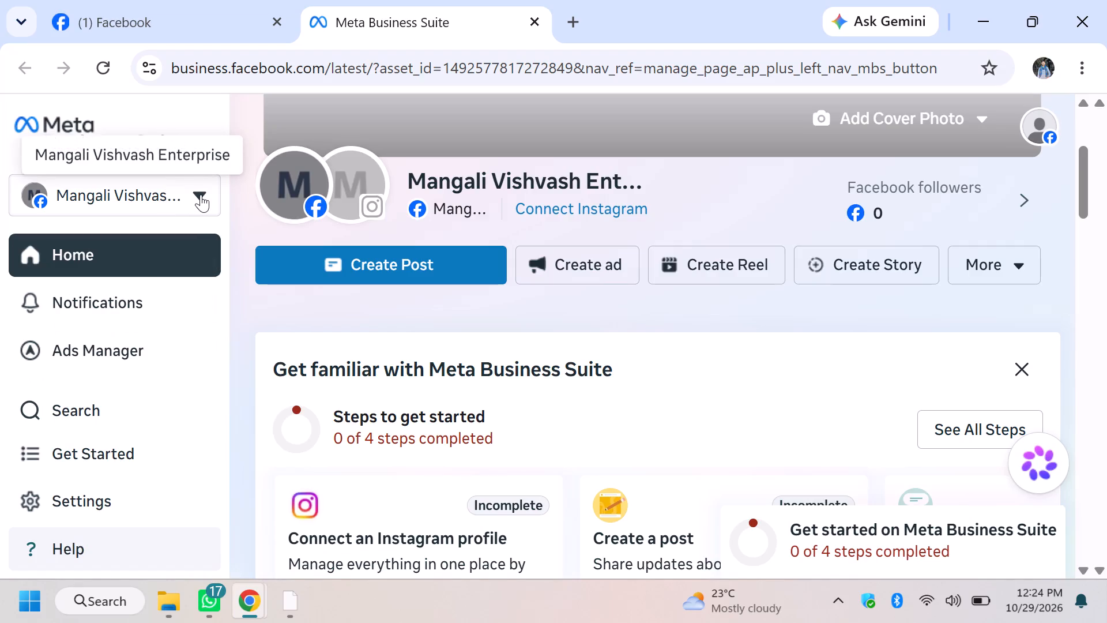
View the Meta Account profile panel and its profile and account options, then close it.
{"action": "left_click", "coordinate": [1044, 123]}
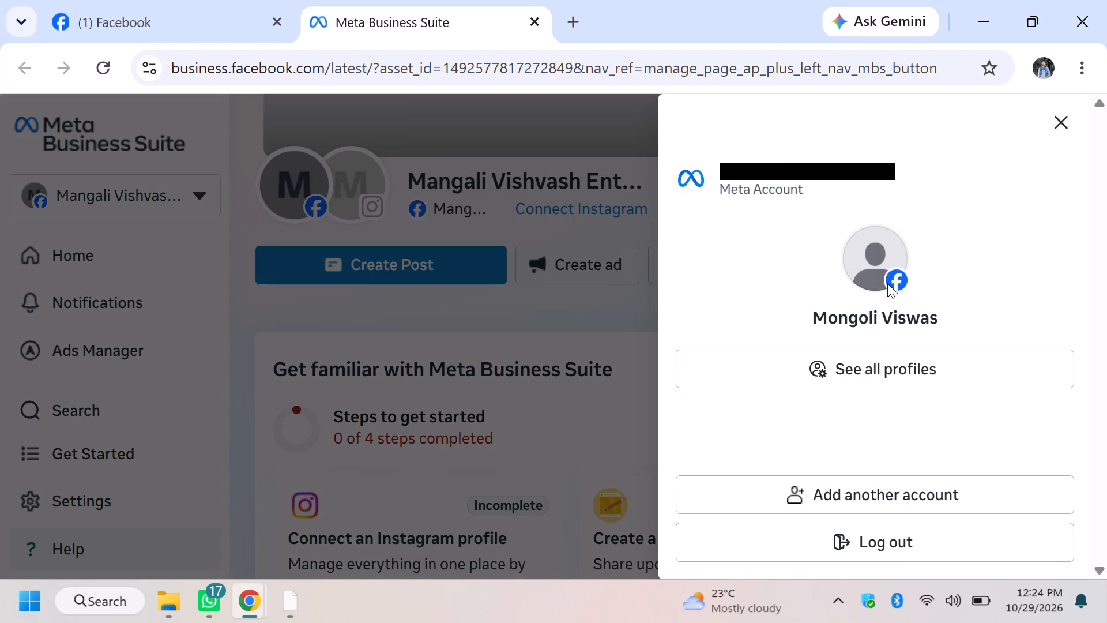
{"action": "scroll", "coordinate": [887, 283], "scroll_direction": "down", "scroll_amount": 1}
{"action": "left_click", "coordinate": [543, 197]}
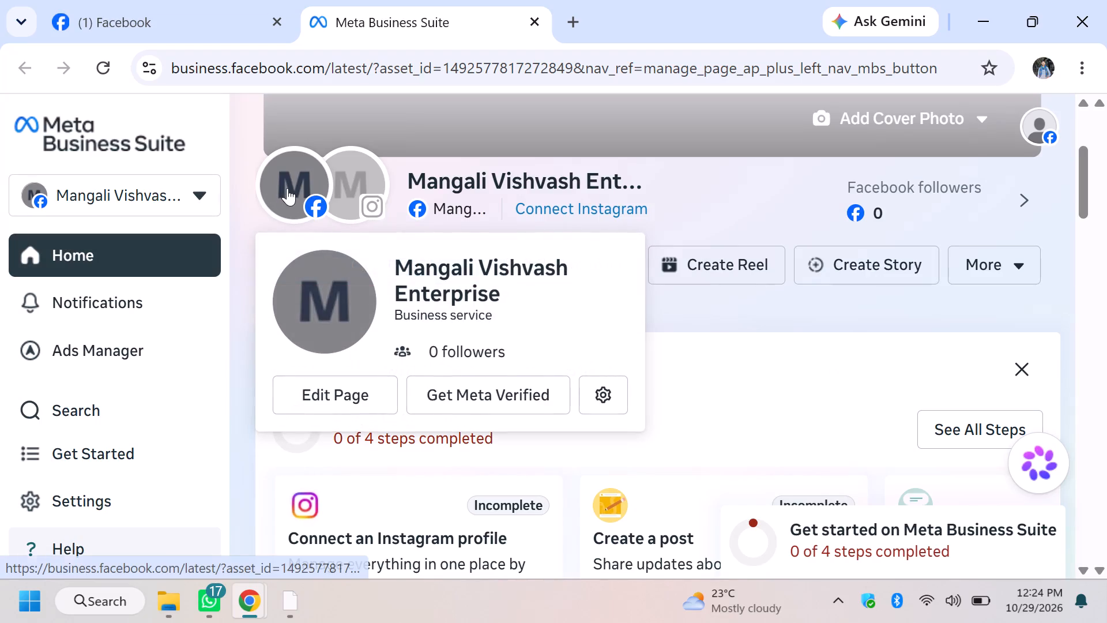
Open the enterprise Page's Facebook settings and look through the Settings & privacy categories down to Community Standards and legal policies.
{"action": "left_click", "coordinate": [612, 391]}
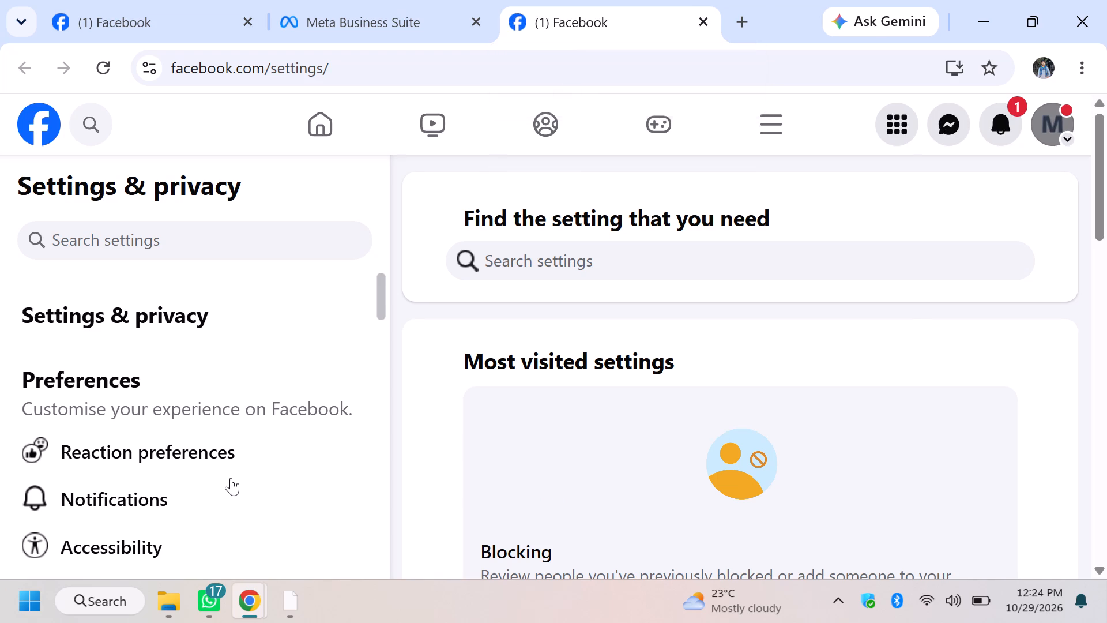
{"action": "scroll", "coordinate": [231, 478], "scroll_direction": "down", "scroll_amount": 9}
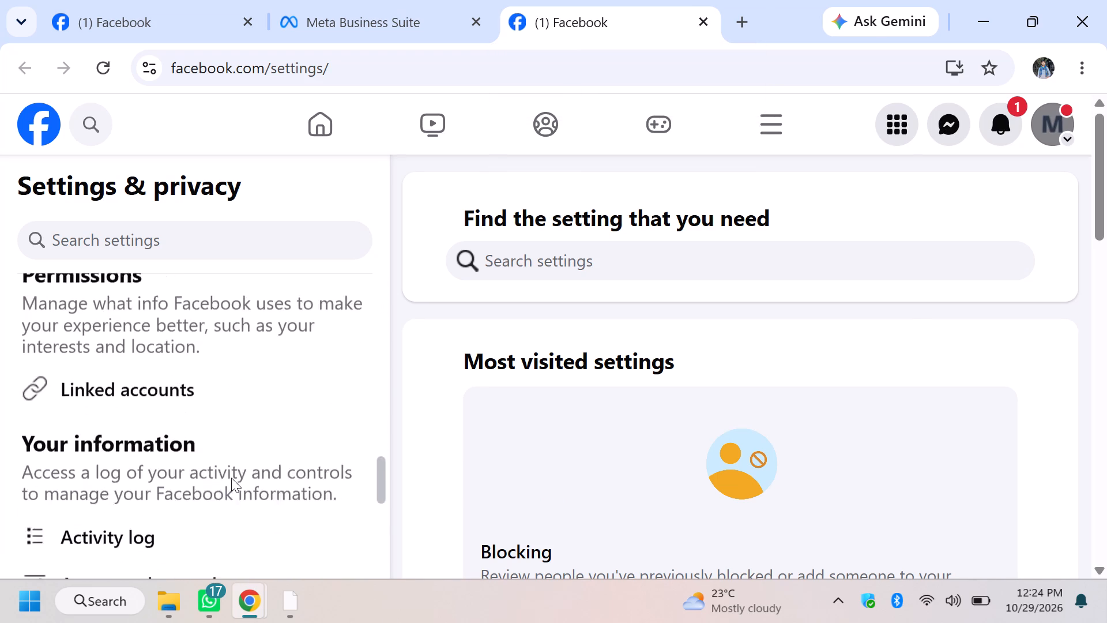
{"action": "scroll", "coordinate": [231, 478], "scroll_direction": "down", "scroll_amount": 4}
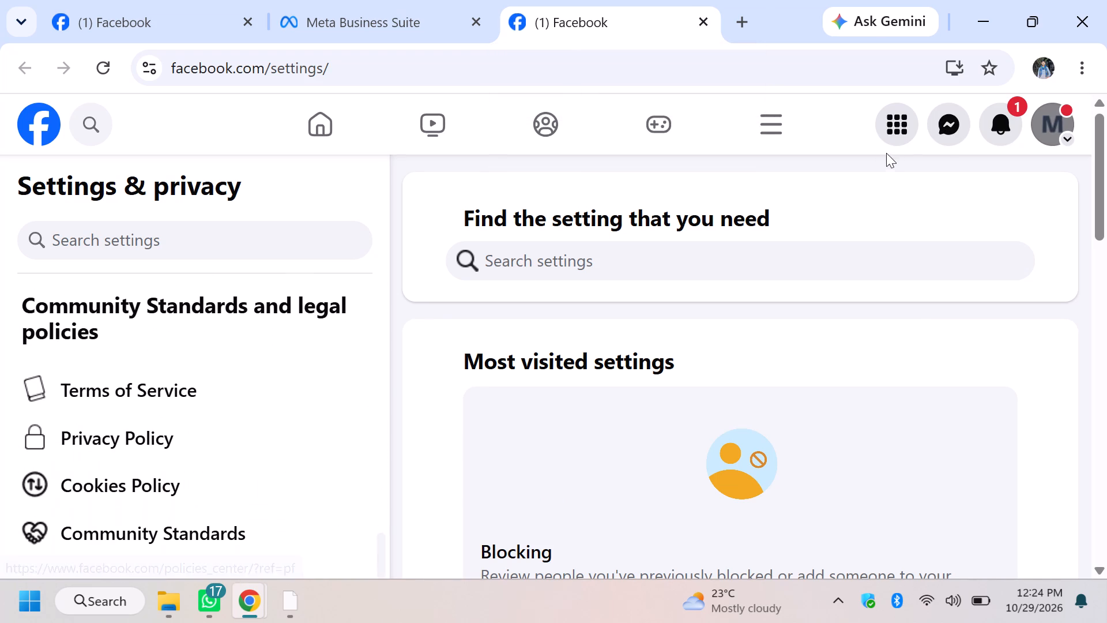
Return to Meta Business Suite and examine the business asset switcher, including the personal account's entry and its linked Facebook Page.
{"action": "left_click", "coordinate": [450, 16]}
{"action": "scroll", "coordinate": [569, 187], "scroll_direction": "up", "scroll_amount": 3}
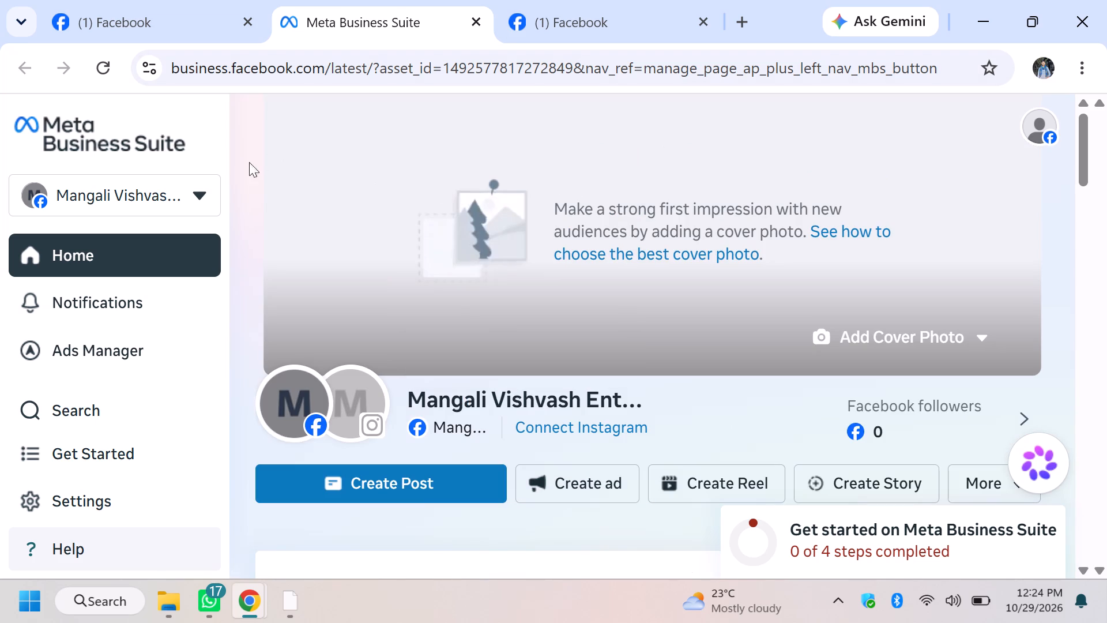
{"action": "left_click", "coordinate": [193, 191]}
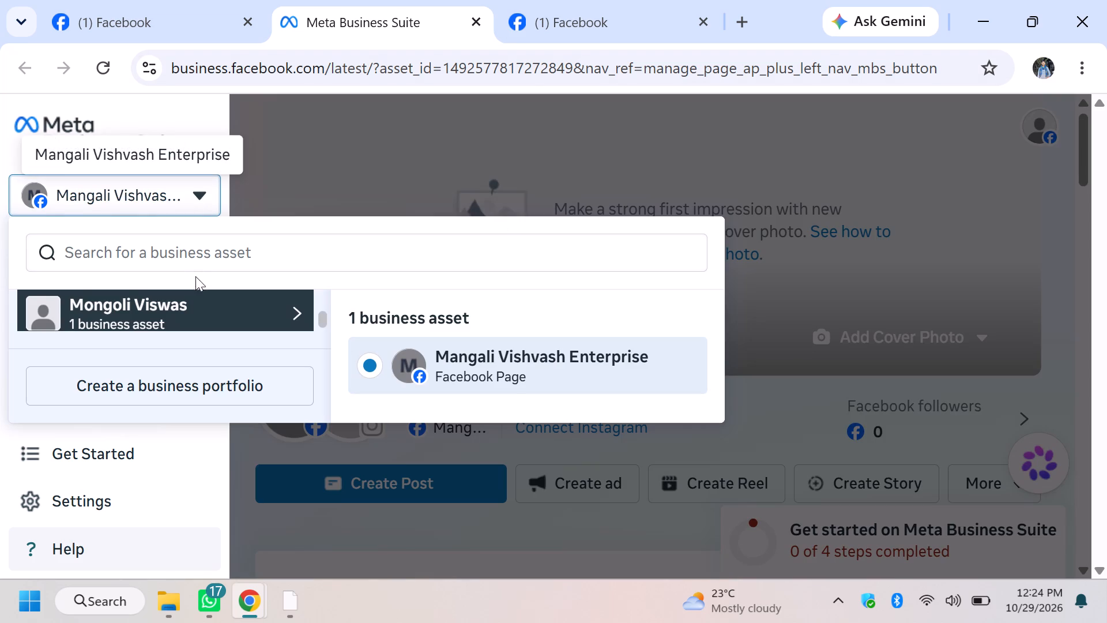
{"action": "scroll", "coordinate": [243, 302], "scroll_direction": "down", "scroll_amount": 1}
{"action": "left_click", "coordinate": [276, 306]}
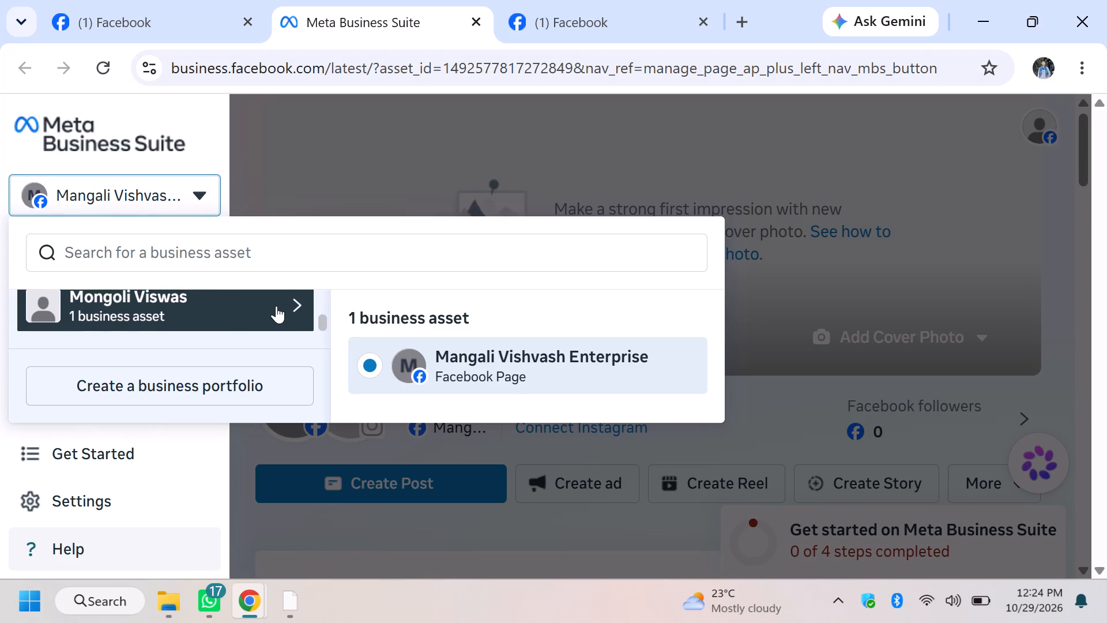
{"action": "double_click", "coordinate": [152, 322]}
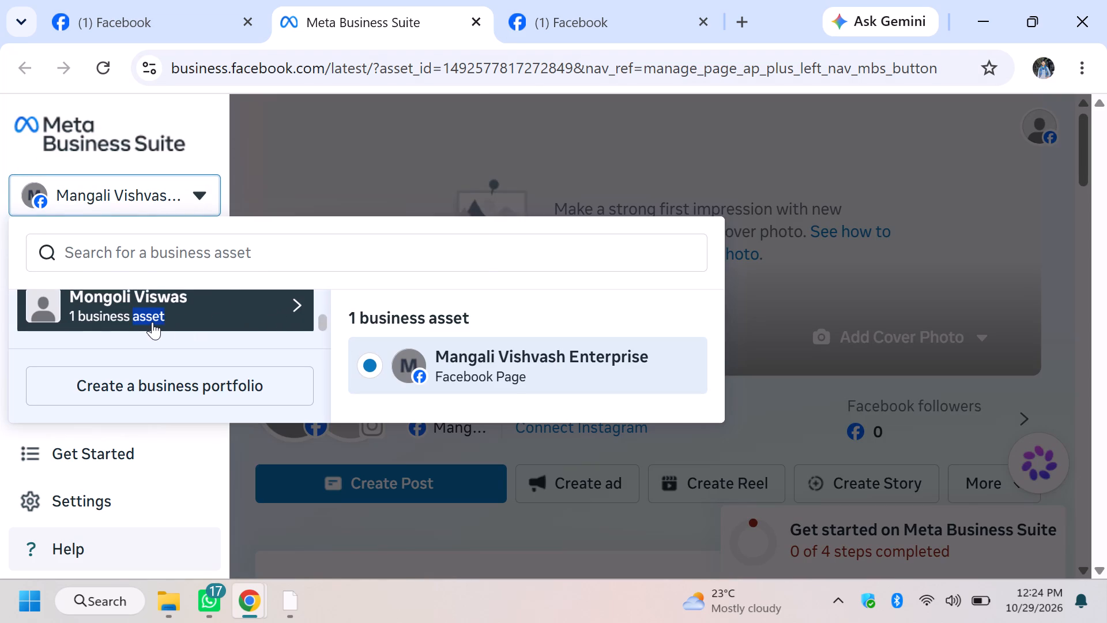
{"action": "right_click", "coordinate": [152, 322]}
{"action": "left_click", "coordinate": [426, 506]}
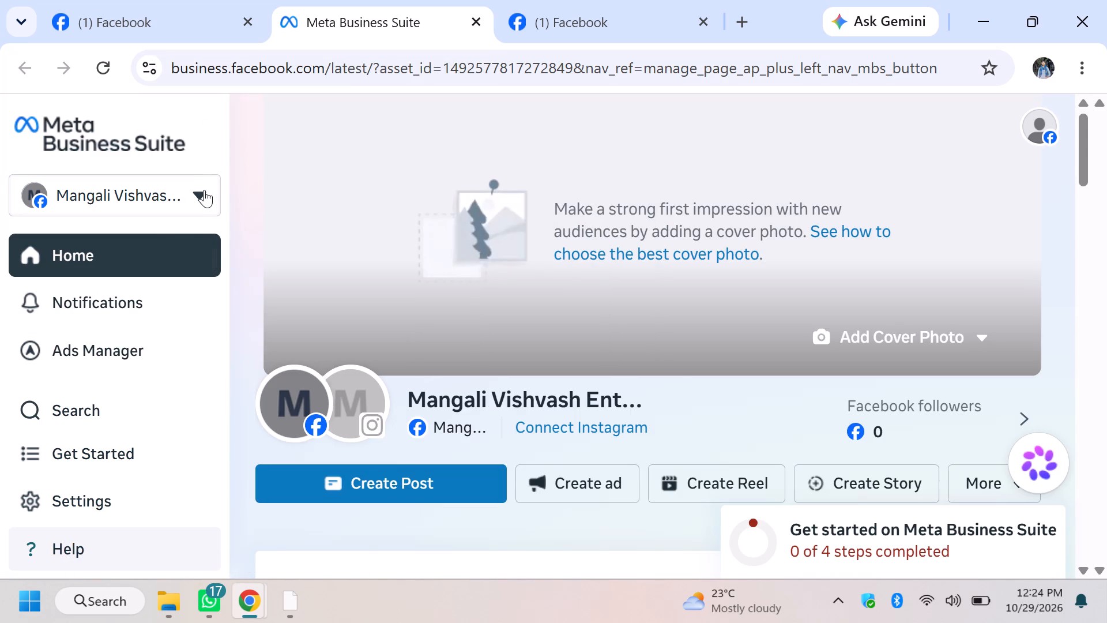
{"action": "left_click", "coordinate": [204, 190]}
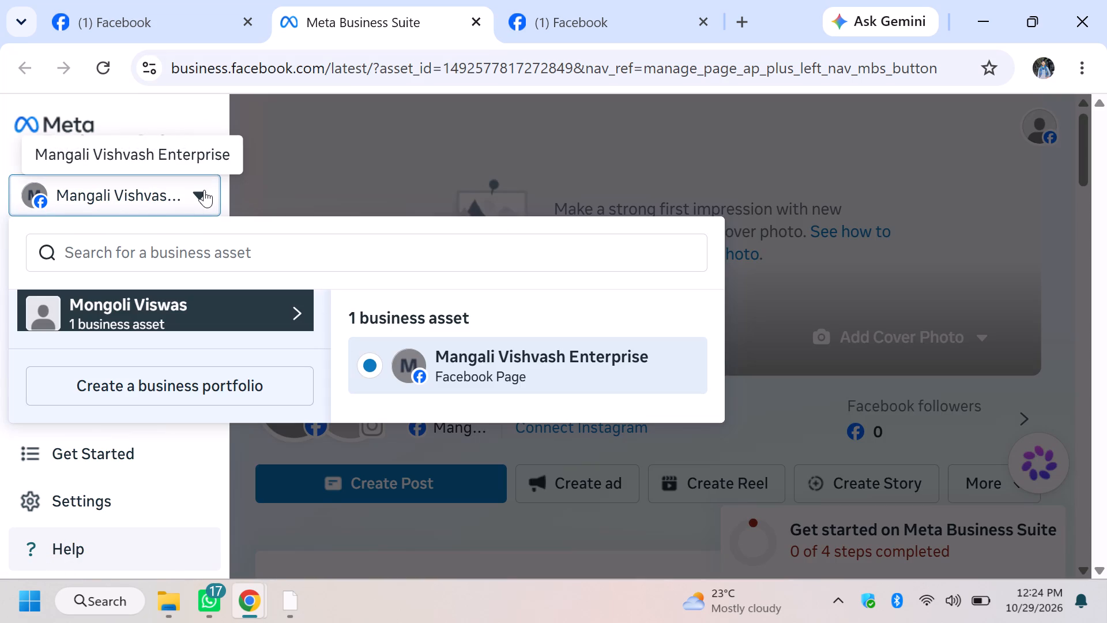
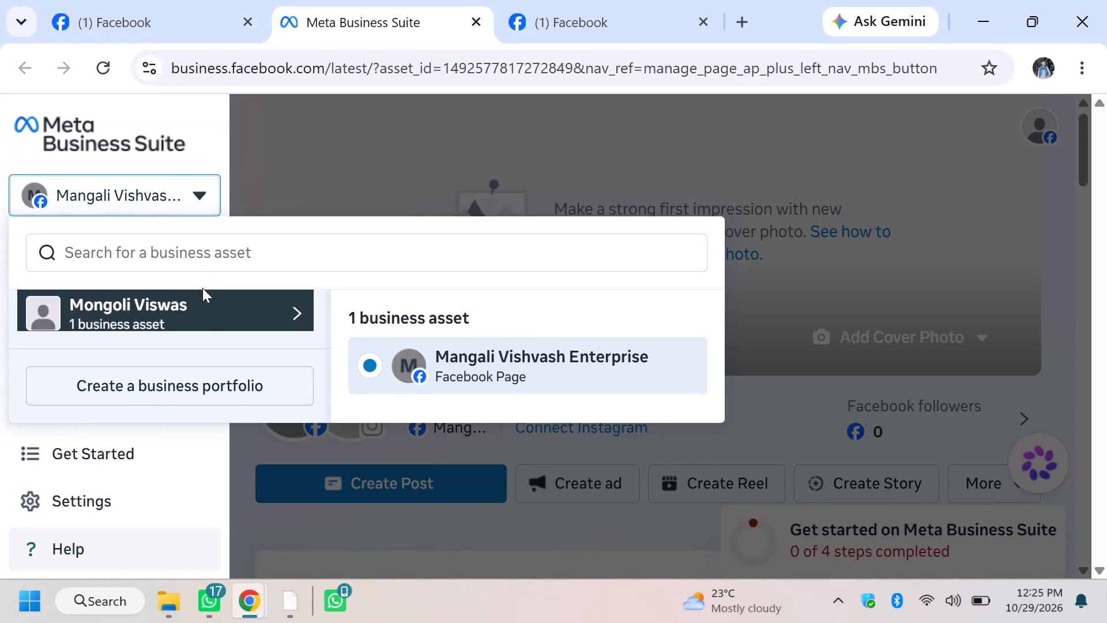
Start creating a business portfolio in Meta Business Suite and look over the form's name, contact and business email fields.
{"action": "scroll", "coordinate": [202, 288], "scroll_direction": "down", "scroll_amount": 2}
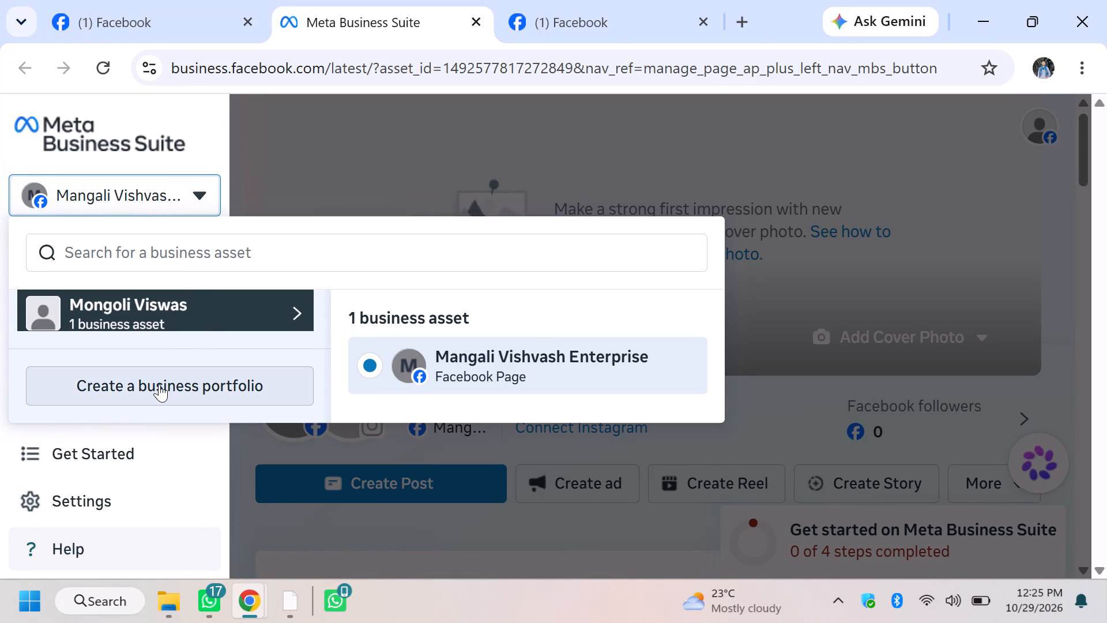
{"action": "left_click", "coordinate": [159, 384]}
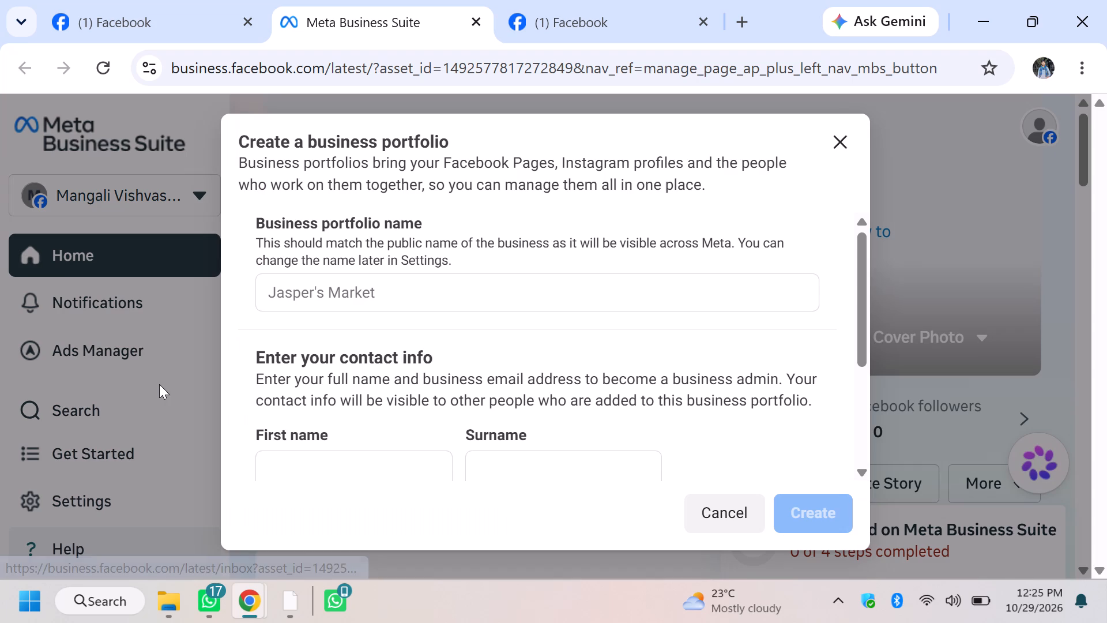
{"action": "scroll", "coordinate": [388, 328], "scroll_direction": "down", "scroll_amount": 2}
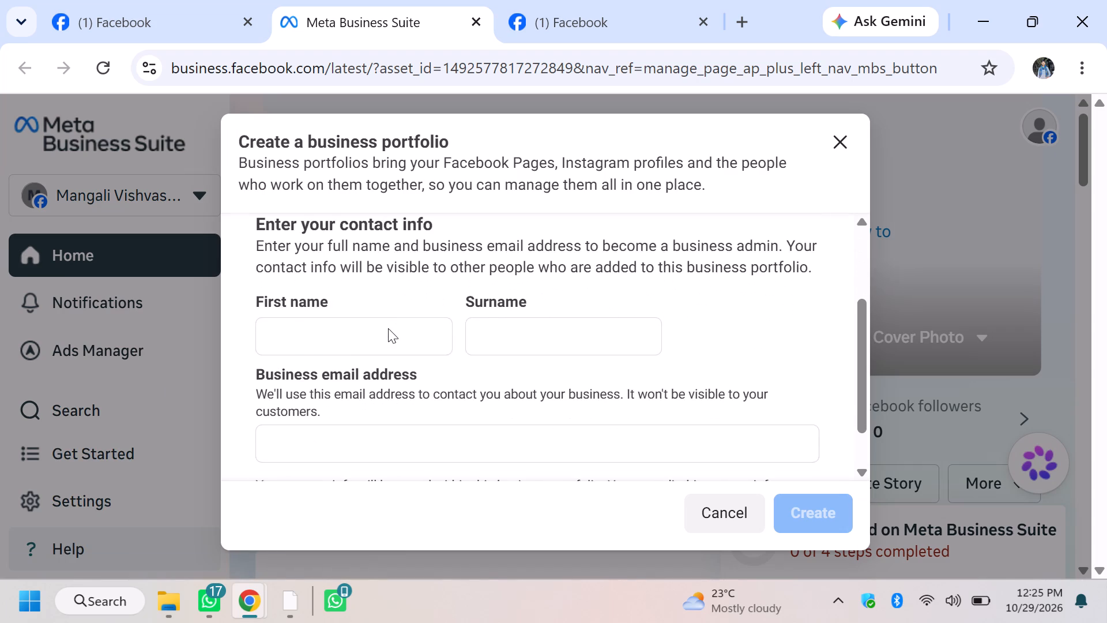
{"action": "scroll", "coordinate": [388, 328], "scroll_direction": "down", "scroll_amount": 3}
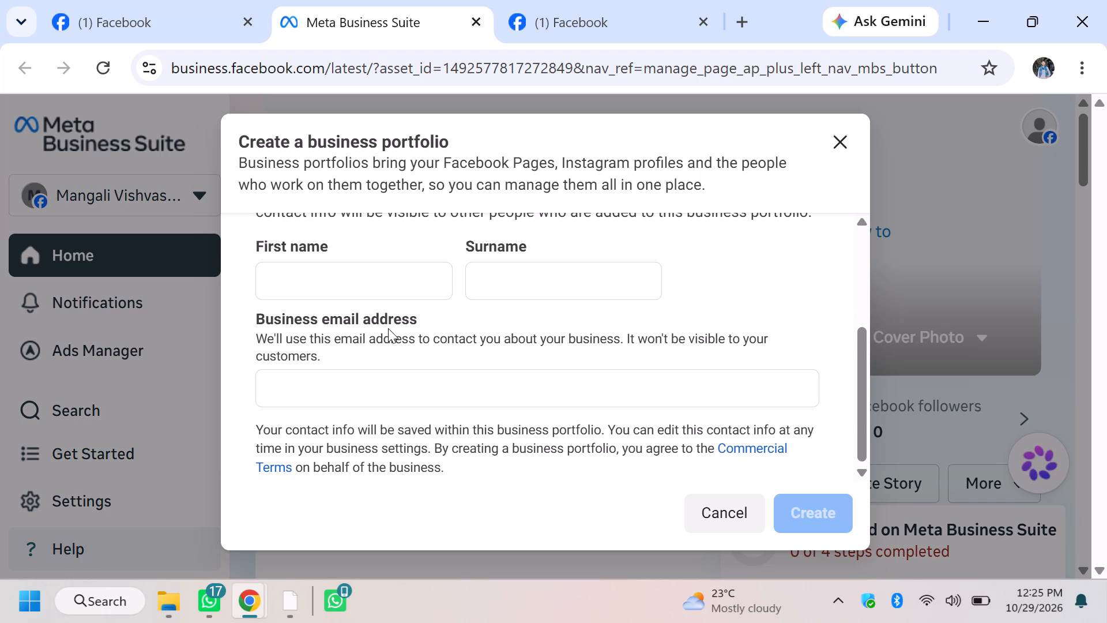
{"action": "scroll", "coordinate": [405, 263], "scroll_direction": "up", "scroll_amount": 3}
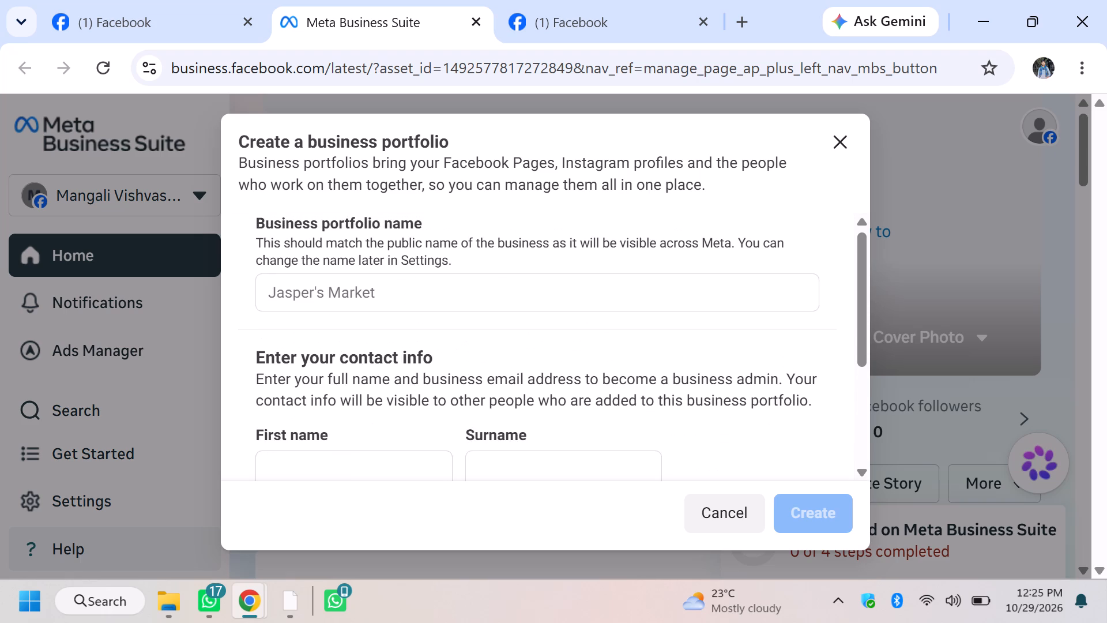
{"action": "scroll", "coordinate": [405, 263], "scroll_direction": "up", "scroll_amount": 1}
{"action": "left_click", "coordinate": [352, 287]}
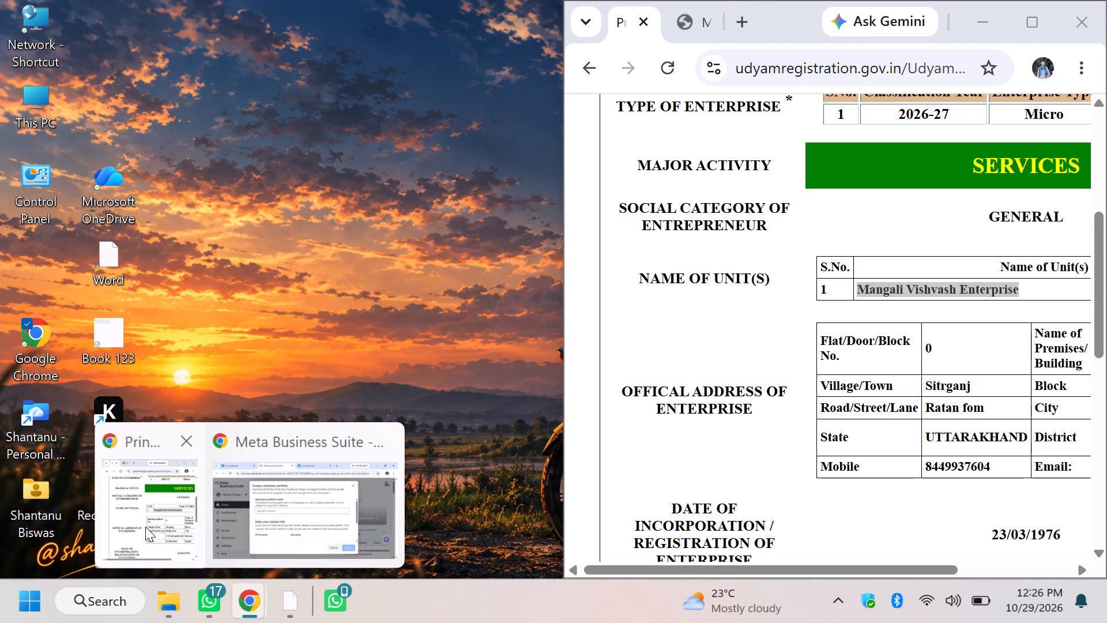
Bring up the Udyam certificate window and place it side by side with the business portfolio form.
{"action": "left_click", "coordinate": [145, 527]}
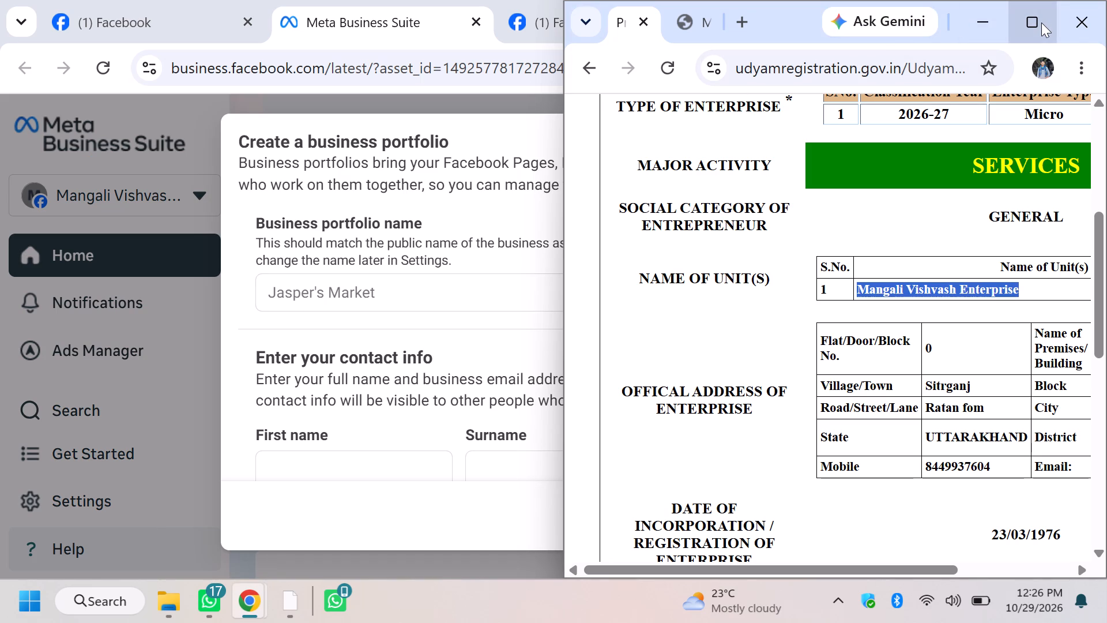
{"action": "left_click", "coordinate": [974, 74]}
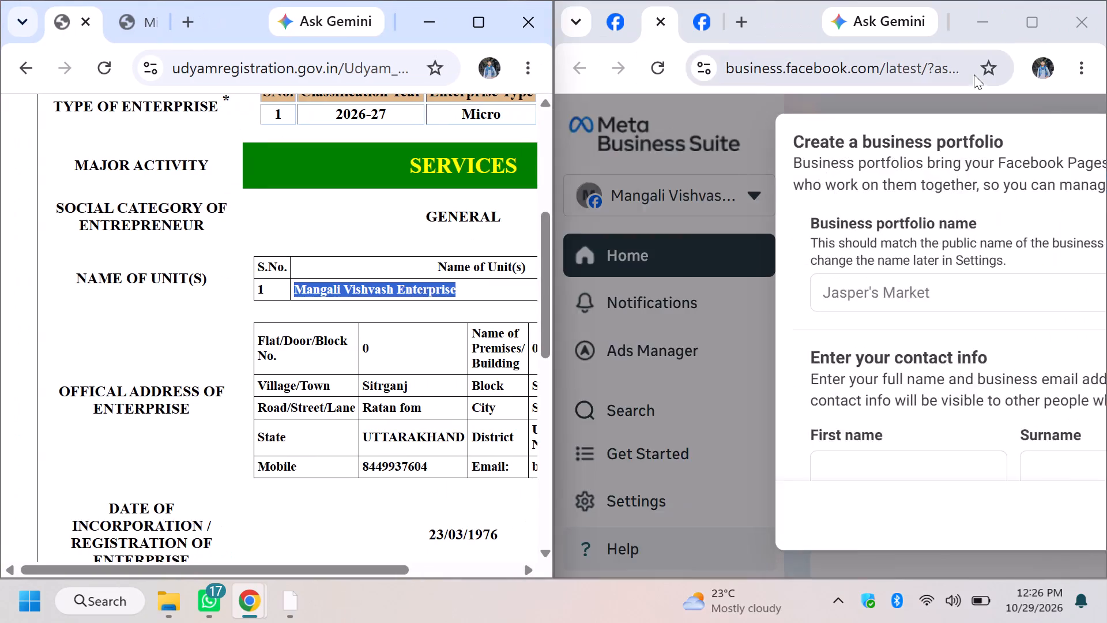
{"action": "scroll", "coordinate": [695, 320], "scroll_direction": "up", "scroll_amount": 1}
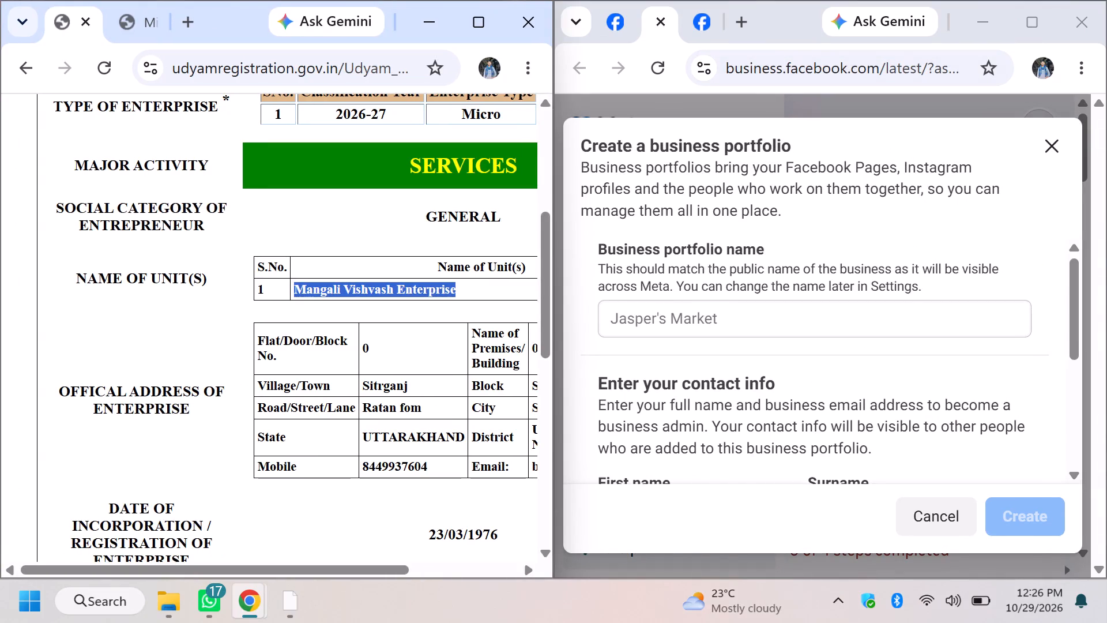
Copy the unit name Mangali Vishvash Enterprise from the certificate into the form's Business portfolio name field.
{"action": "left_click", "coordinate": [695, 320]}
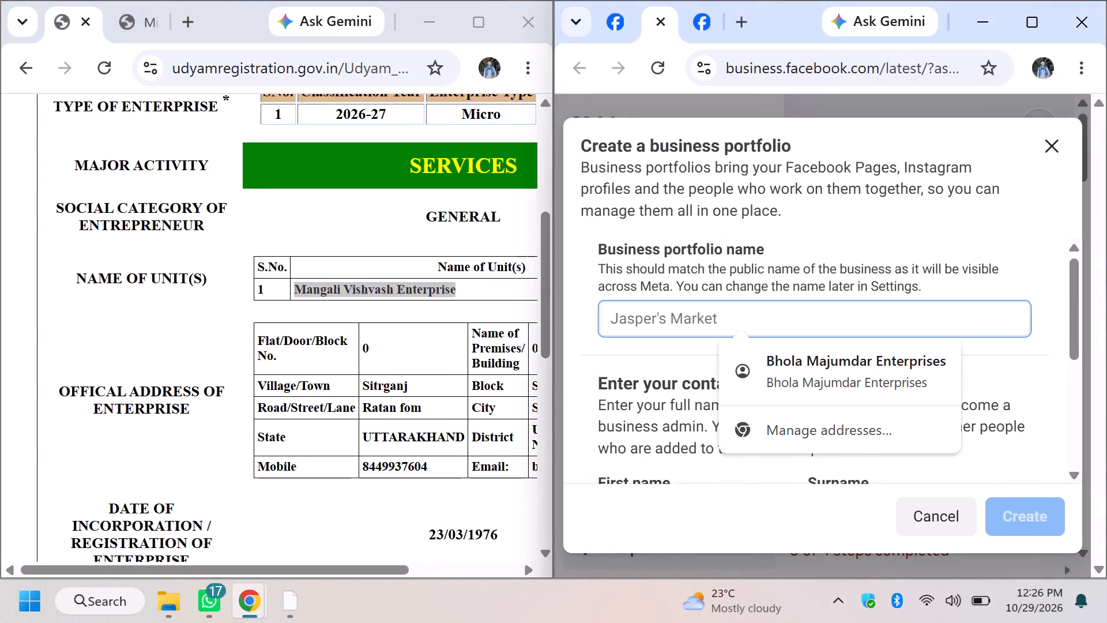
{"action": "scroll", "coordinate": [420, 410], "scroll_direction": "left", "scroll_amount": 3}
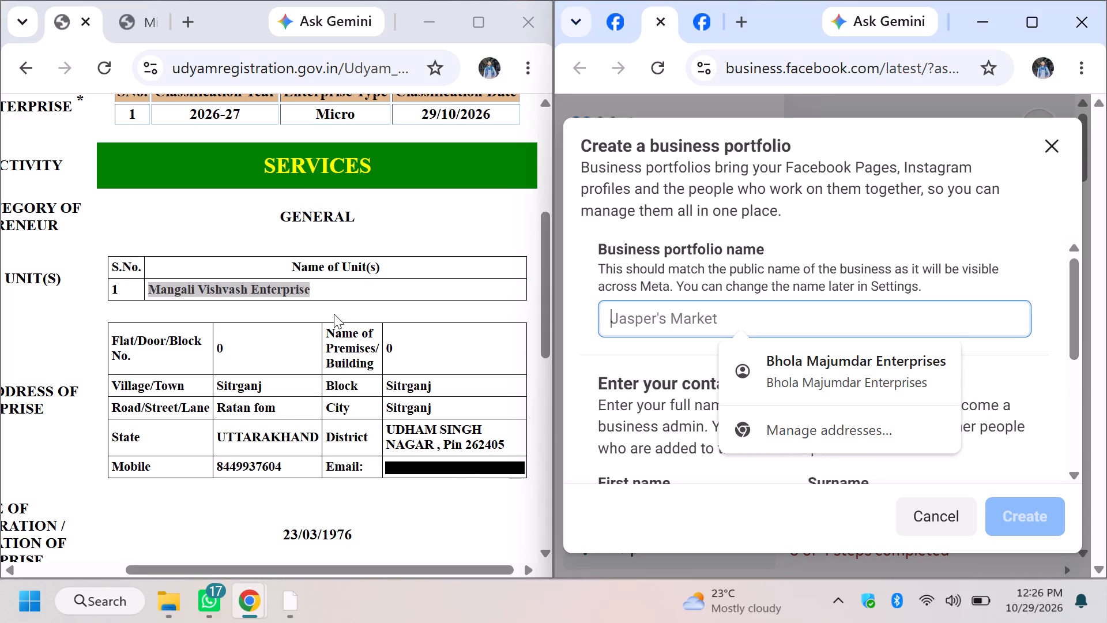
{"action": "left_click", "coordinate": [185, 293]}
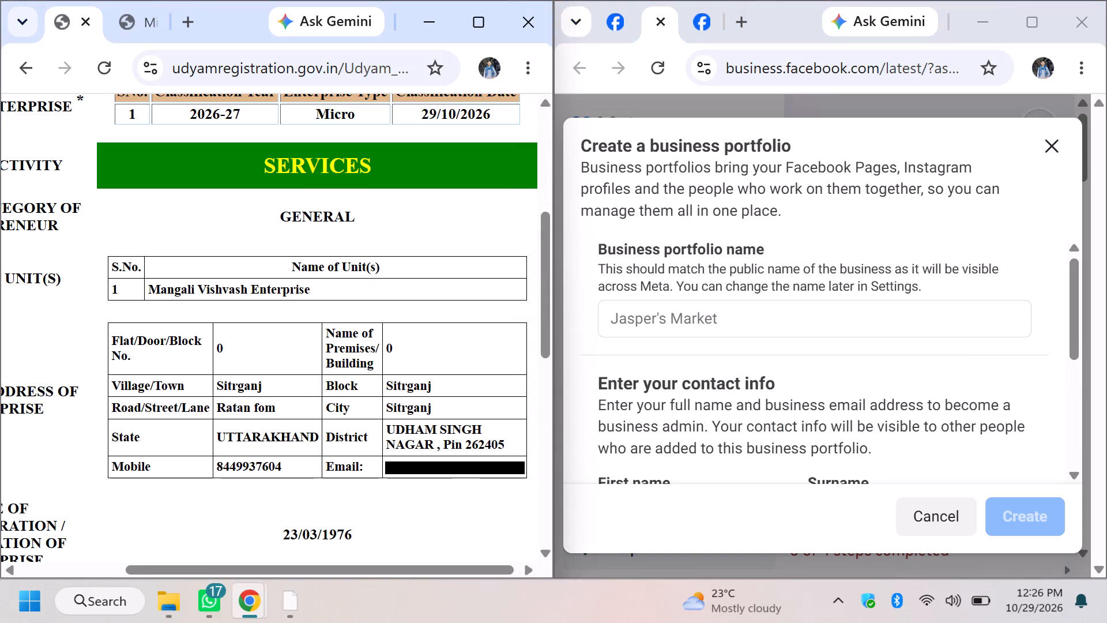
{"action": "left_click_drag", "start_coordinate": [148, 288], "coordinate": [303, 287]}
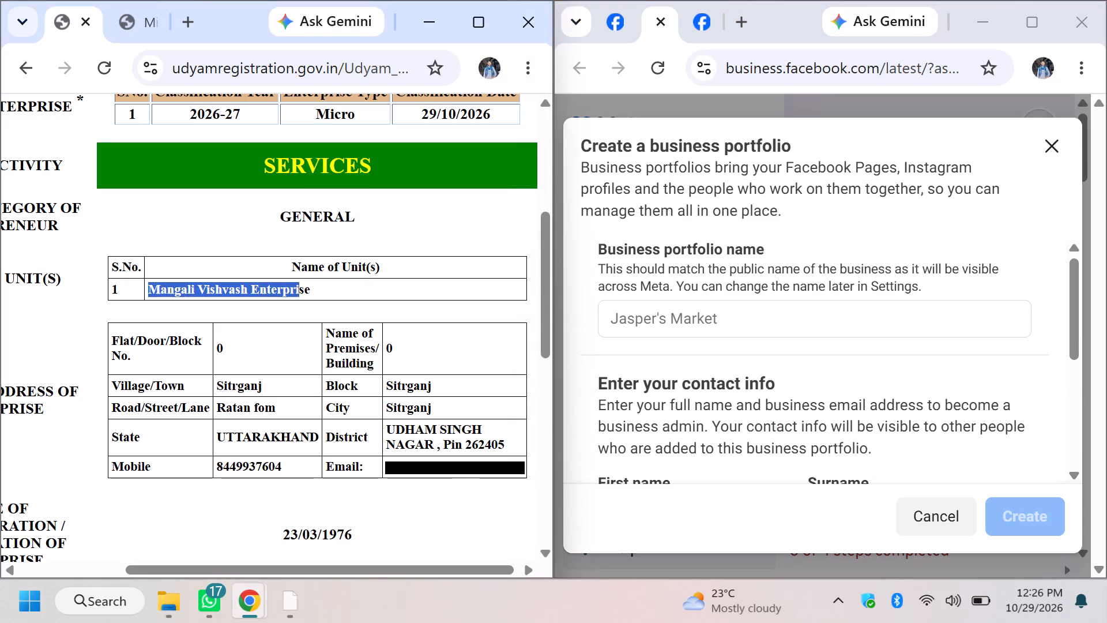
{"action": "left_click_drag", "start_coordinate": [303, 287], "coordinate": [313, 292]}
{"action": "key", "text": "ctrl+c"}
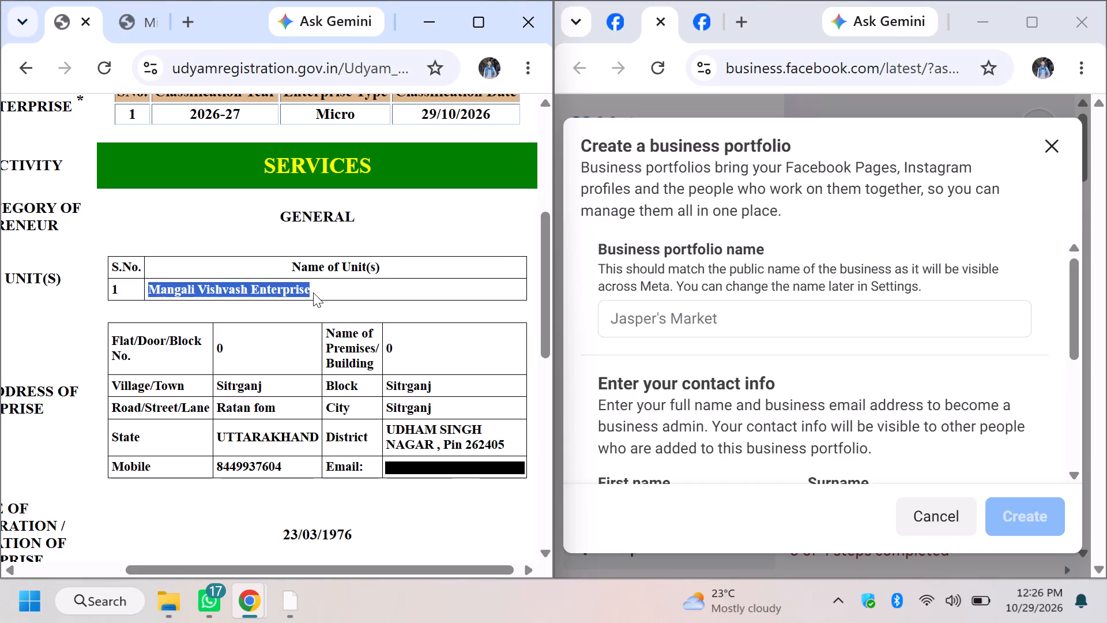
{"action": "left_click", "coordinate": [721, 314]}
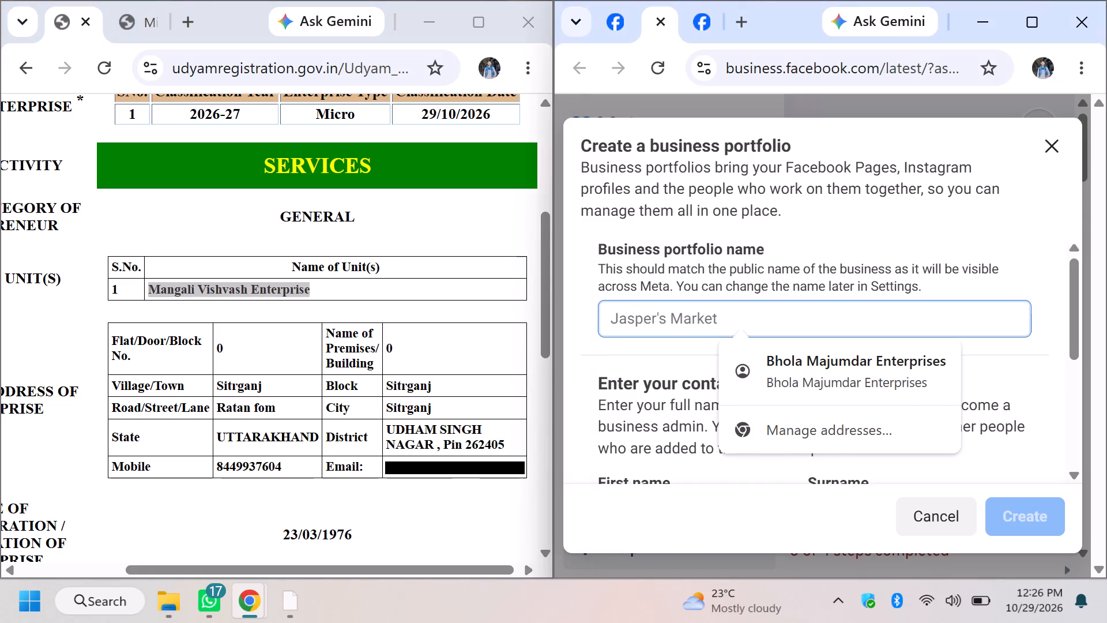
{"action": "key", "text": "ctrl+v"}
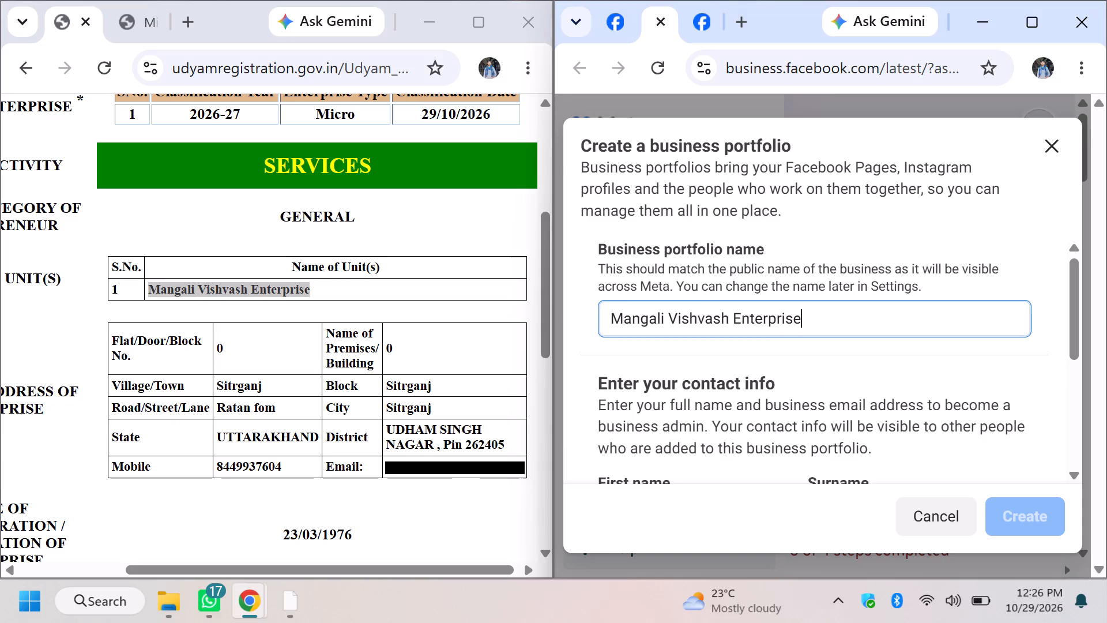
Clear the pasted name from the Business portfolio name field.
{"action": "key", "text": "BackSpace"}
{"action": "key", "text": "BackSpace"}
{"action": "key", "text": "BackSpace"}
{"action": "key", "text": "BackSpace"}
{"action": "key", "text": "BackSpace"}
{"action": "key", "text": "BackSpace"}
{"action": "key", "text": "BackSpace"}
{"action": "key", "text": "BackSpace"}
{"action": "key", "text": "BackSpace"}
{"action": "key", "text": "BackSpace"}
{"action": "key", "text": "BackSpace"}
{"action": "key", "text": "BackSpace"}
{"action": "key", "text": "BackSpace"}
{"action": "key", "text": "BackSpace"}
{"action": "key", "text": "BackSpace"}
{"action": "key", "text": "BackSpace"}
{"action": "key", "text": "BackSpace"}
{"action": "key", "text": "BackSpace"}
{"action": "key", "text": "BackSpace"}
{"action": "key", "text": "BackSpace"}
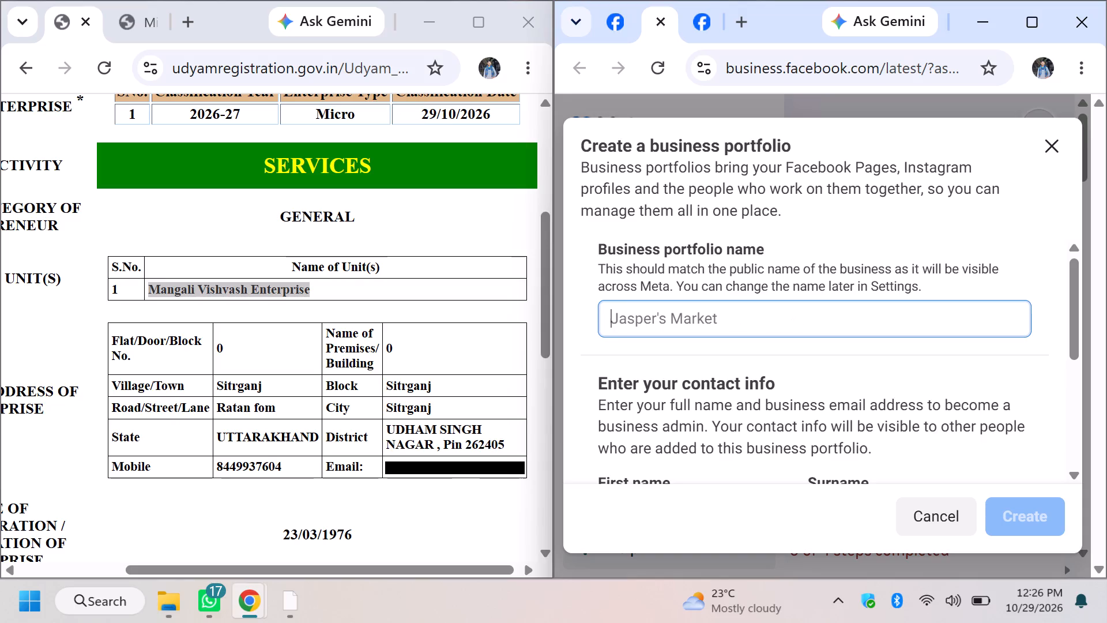
Check the certificate's enterprise name, unit name and address details against the portfolio form.
{"action": "scroll", "coordinate": [424, 344], "scroll_direction": "up", "scroll_amount": 3}
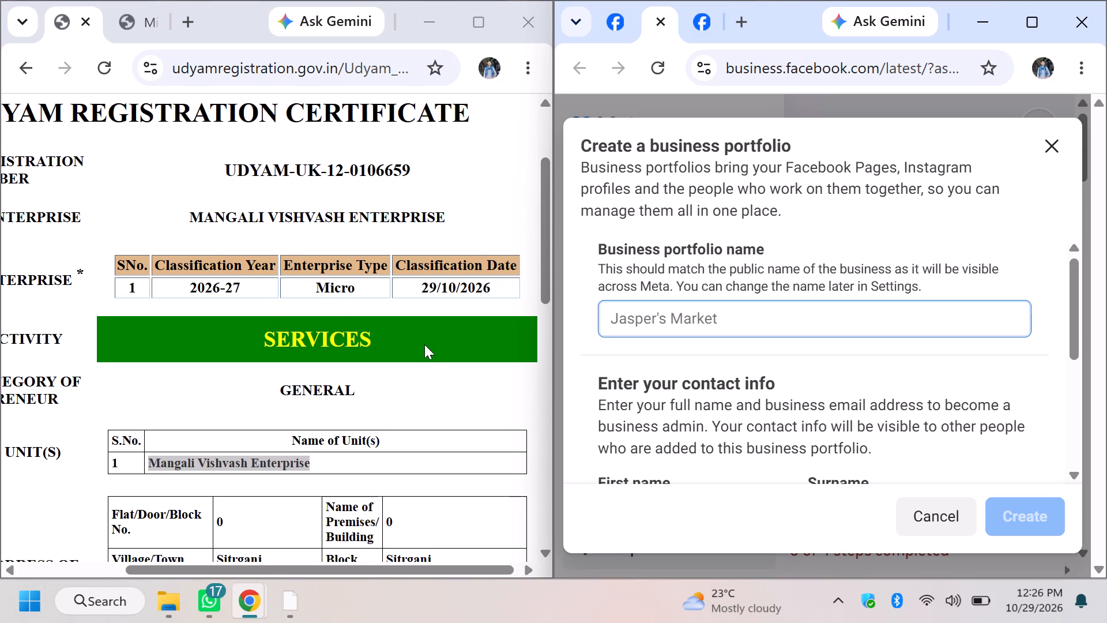
{"action": "scroll", "coordinate": [424, 344], "scroll_direction": "down", "scroll_amount": 1}
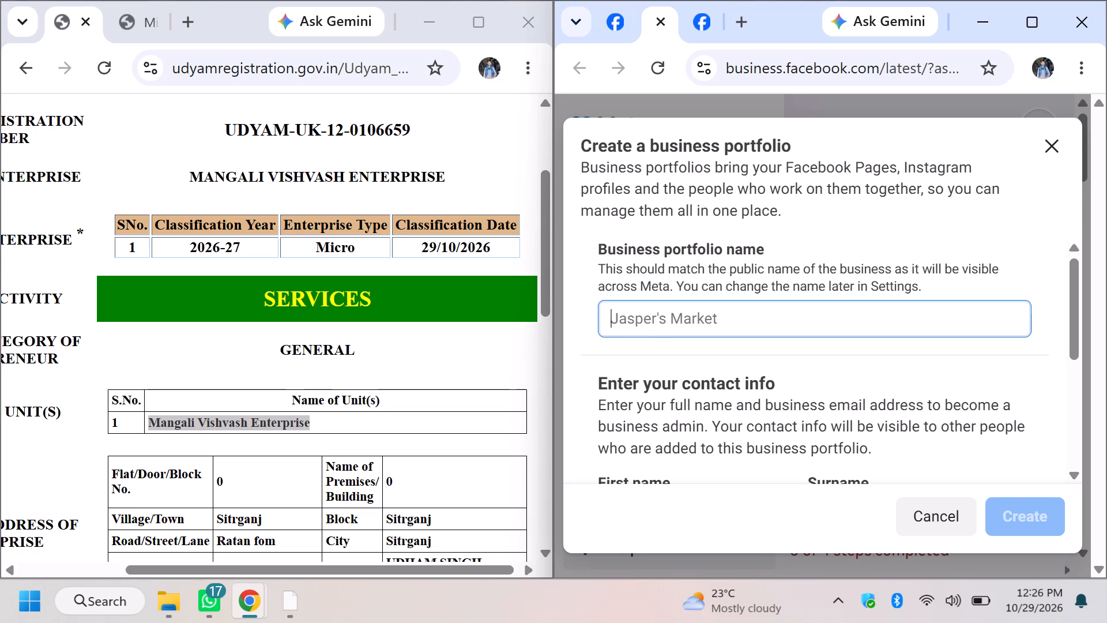
Fill the Business portfolio name field with Mangali Vishvash Enterprise.
{"action": "key", "text": "ctrl+v"}
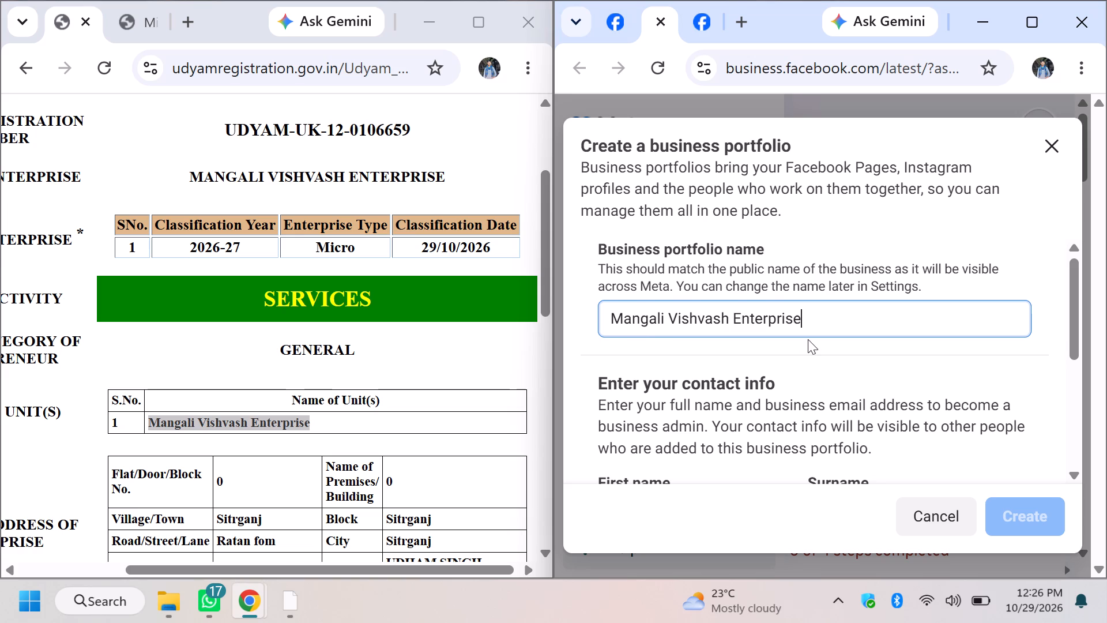
Fill in the portfolio contact info with first name Mangali Vishvash and surname Enterprise, copied from the portfolio name.
{"action": "scroll", "coordinate": [808, 339], "scroll_direction": "down", "scroll_amount": 1}
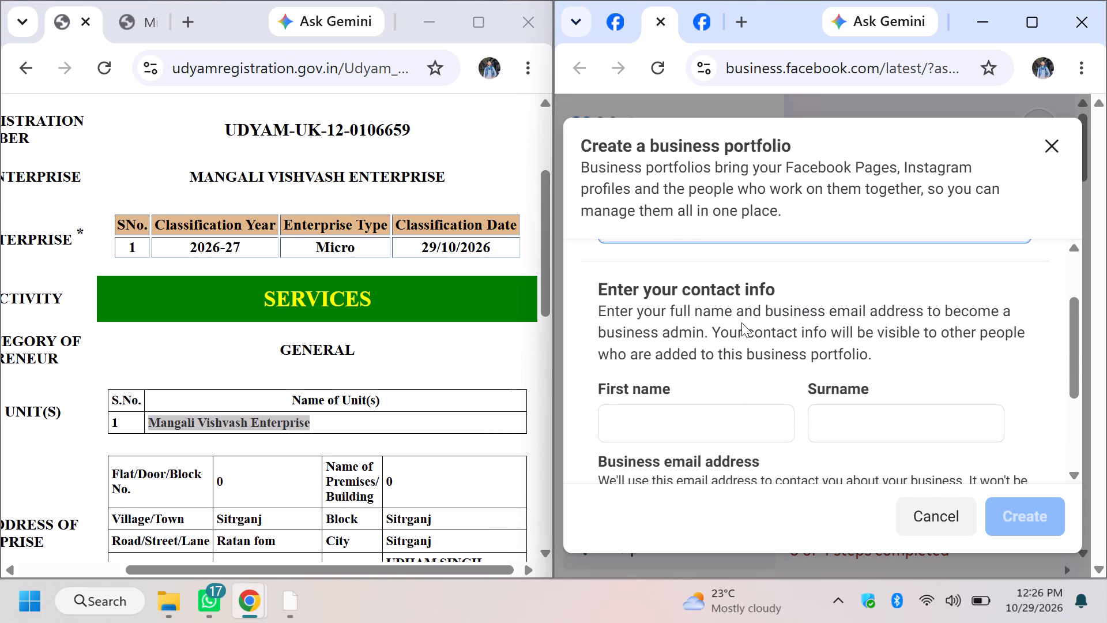
{"action": "scroll", "coordinate": [741, 322], "scroll_direction": "up", "scroll_amount": 1}
{"action": "left_click_drag", "start_coordinate": [728, 288], "coordinate": [646, 295]}
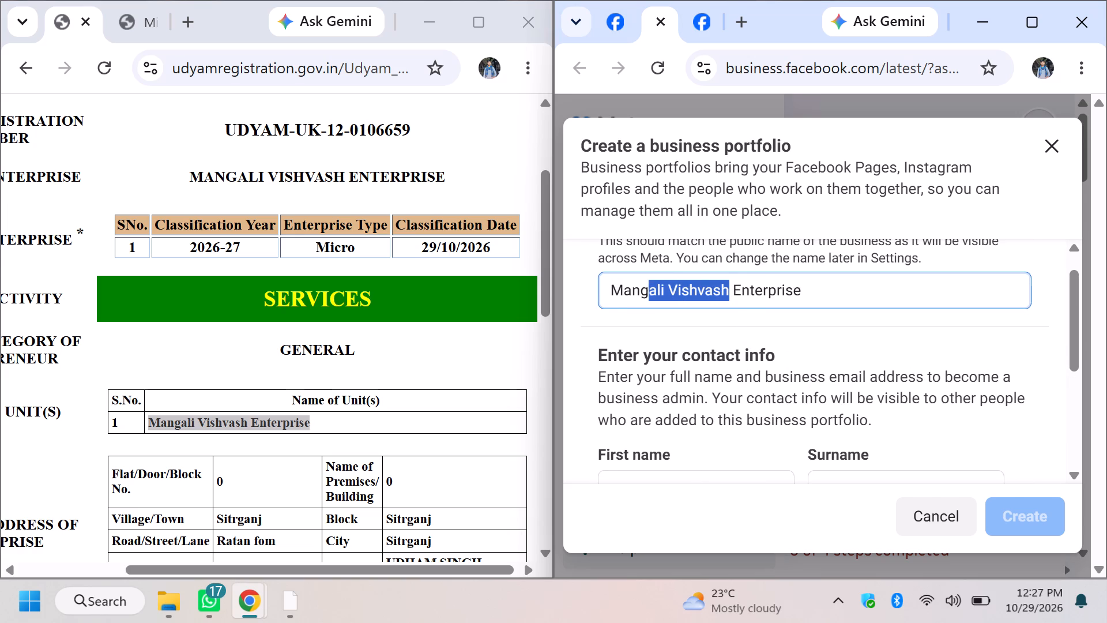
{"action": "left_click_drag", "start_coordinate": [646, 295], "coordinate": [604, 297]}
{"action": "key", "text": "ctrl+c"}
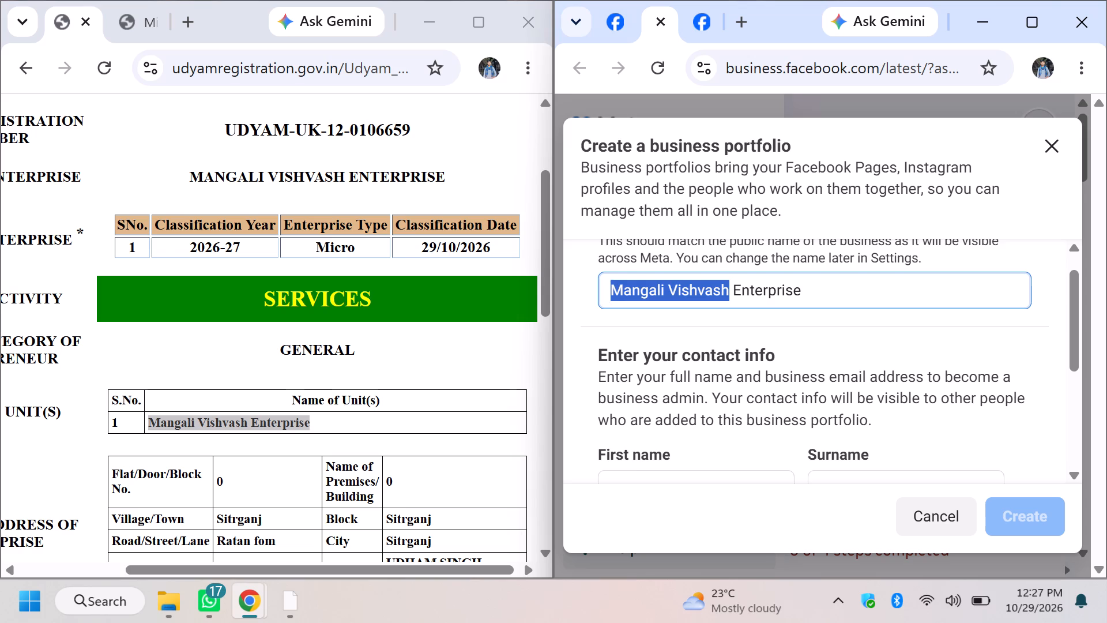
{"action": "scroll", "coordinate": [680, 395], "scroll_direction": "down", "scroll_amount": 1}
{"action": "left_click", "coordinate": [649, 334]}
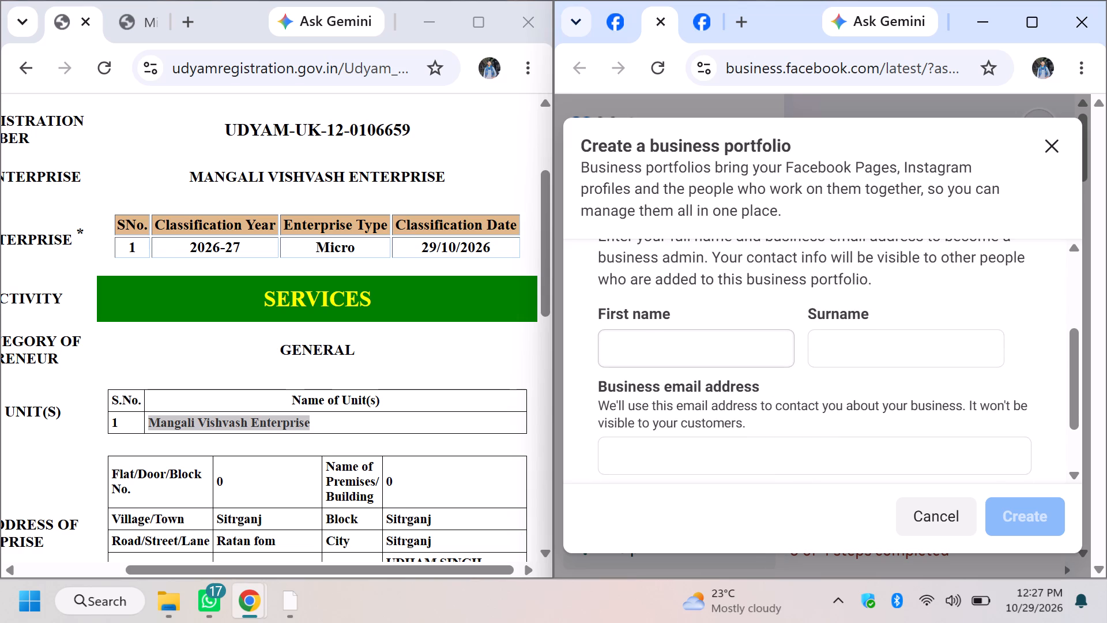
{"action": "left_click", "coordinate": [653, 358]}
{"action": "key", "text": "ctrl+v"}
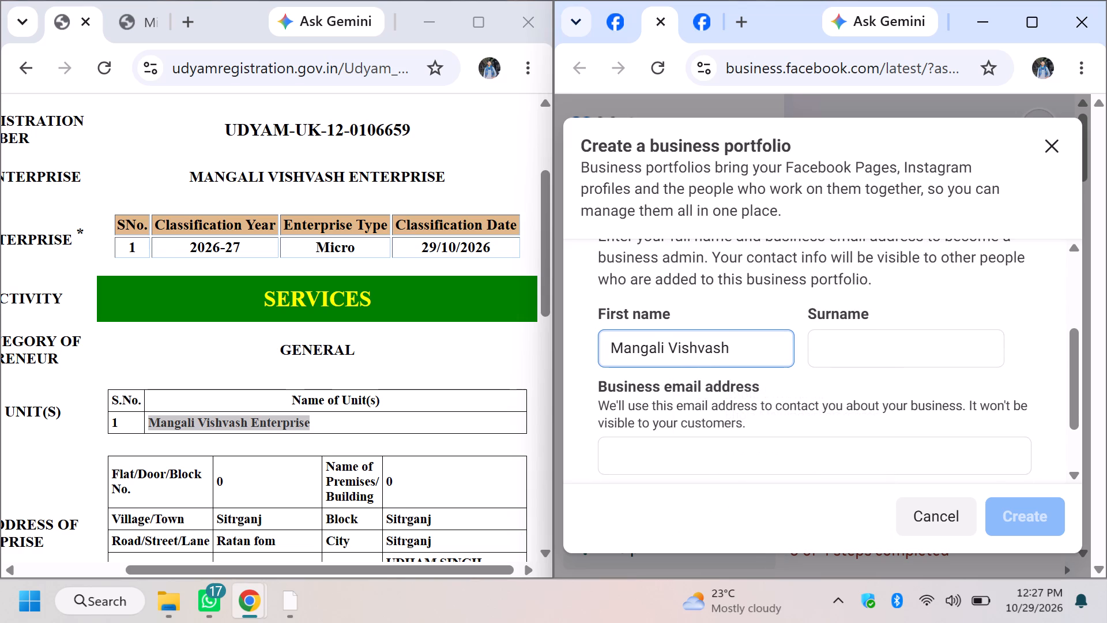
{"action": "scroll", "coordinate": [872, 341], "scroll_direction": "up", "scroll_amount": 1}
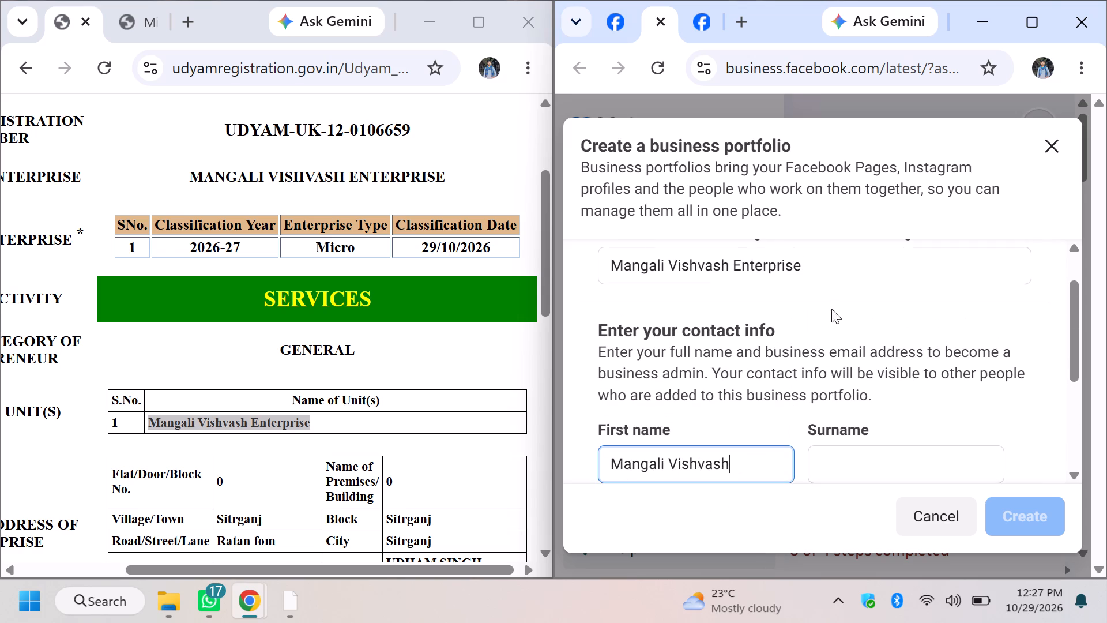
{"action": "left_click_drag", "start_coordinate": [803, 265], "coordinate": [733, 270]}
{"action": "key", "text": "ctrl+c"}
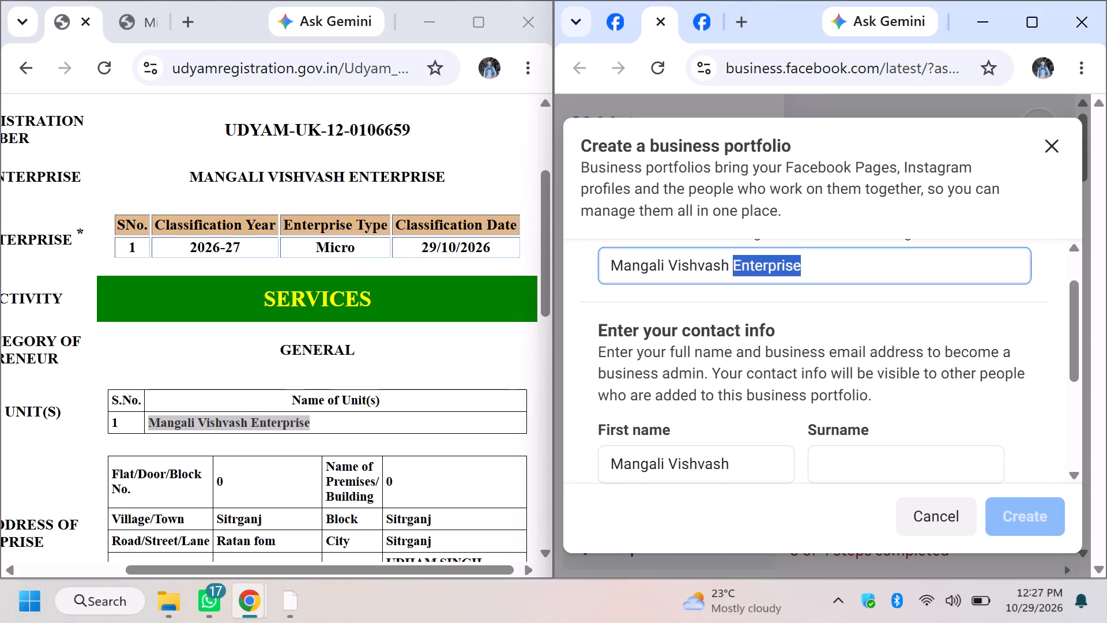
{"action": "left_click", "coordinate": [872, 468]}
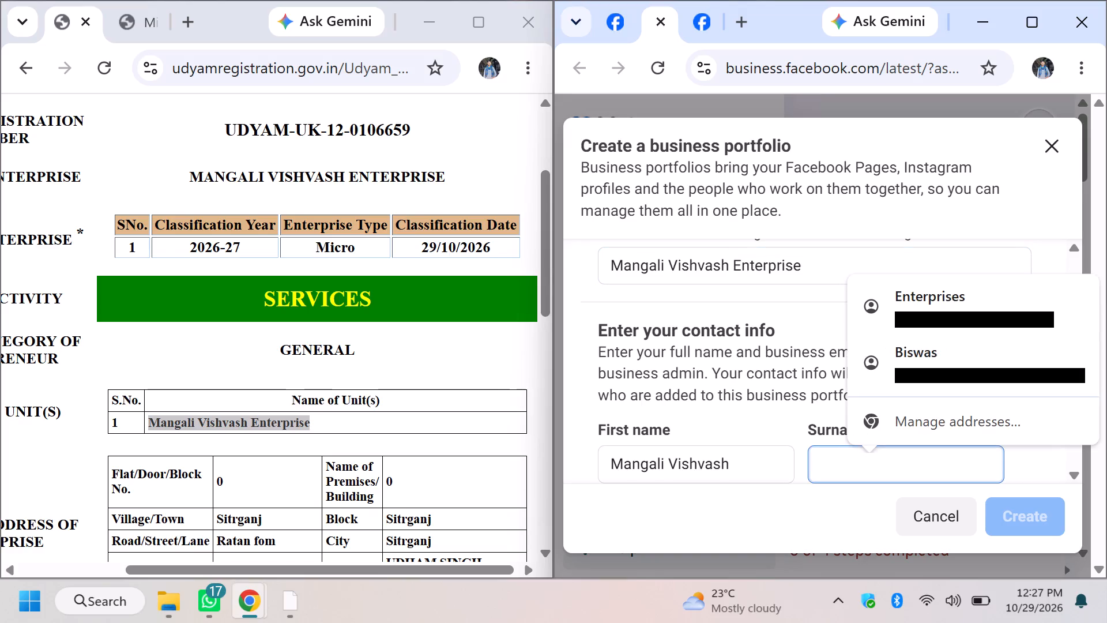
{"action": "key", "text": "ctrl+v"}
Copy the email address from the Udyam certificate into the Business email address field and create the business portfolio.
{"action": "scroll", "coordinate": [872, 468], "scroll_direction": "down", "scroll_amount": 1}
{"action": "scroll", "coordinate": [829, 416], "scroll_direction": "down", "scroll_amount": 1}
{"action": "left_click", "coordinate": [778, 407]}
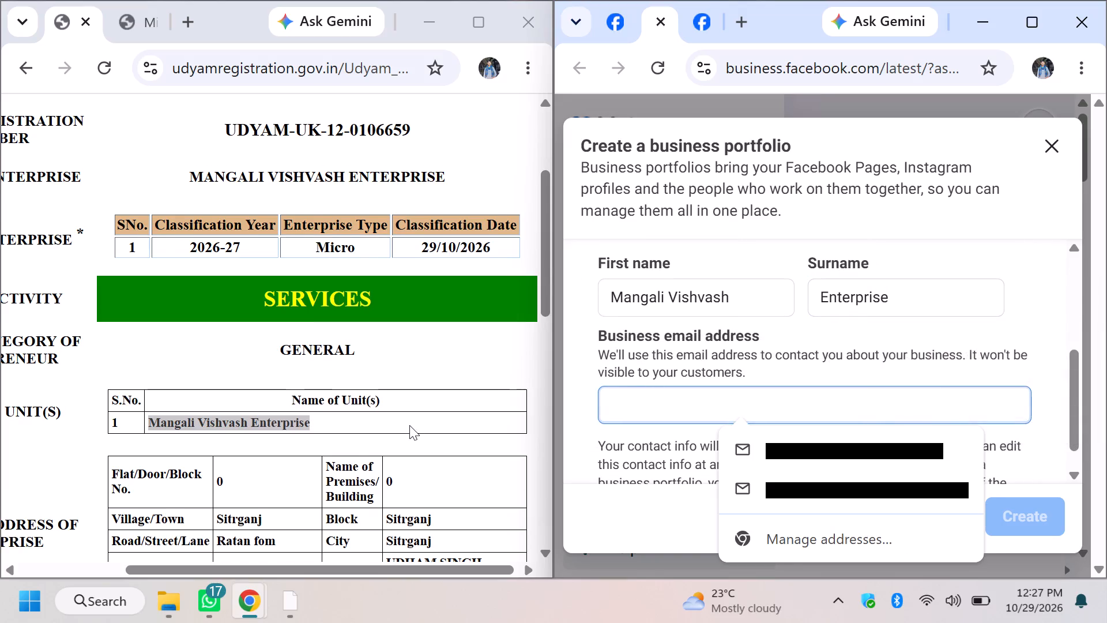
{"action": "scroll", "coordinate": [409, 425], "scroll_direction": "down", "scroll_amount": 3}
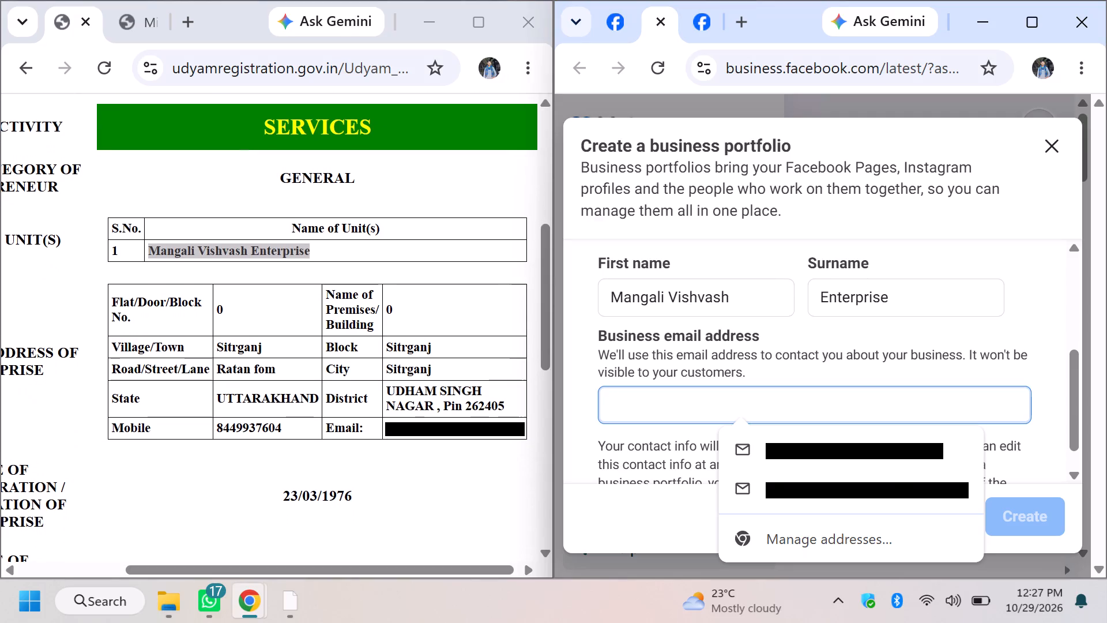
{"action": "left_click_drag", "start_coordinate": [386, 429], "coordinate": [524, 425]}
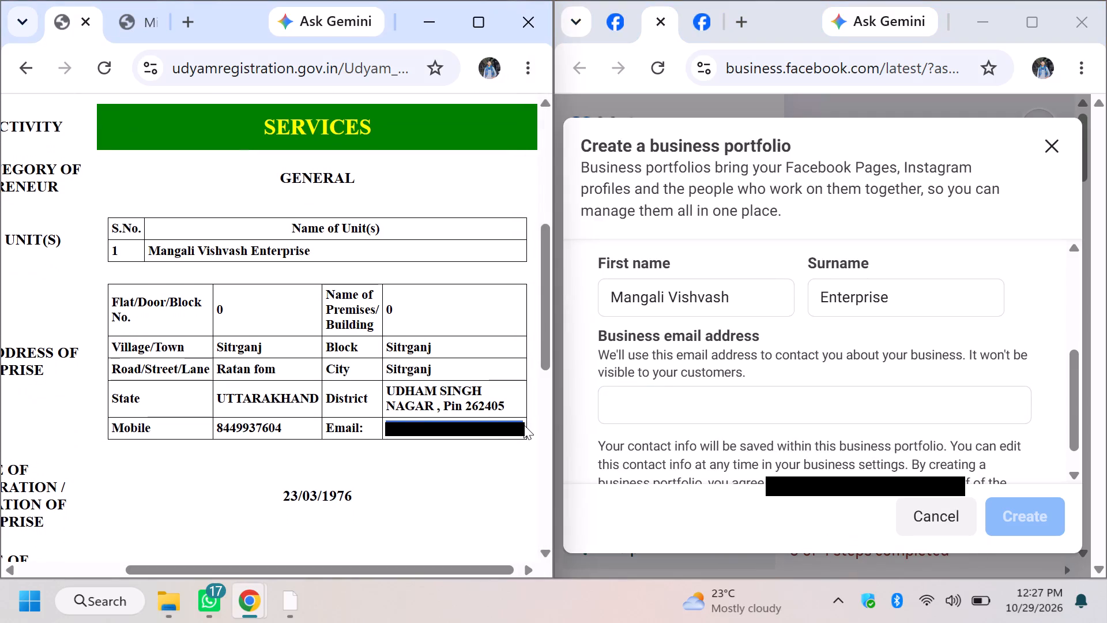
{"action": "key", "text": "ctrl+c"}
{"action": "left_click", "coordinate": [686, 403]}
{"action": "key", "text": "ctrl+v"}
{"action": "scroll", "coordinate": [686, 403], "scroll_direction": "down", "scroll_amount": 1}
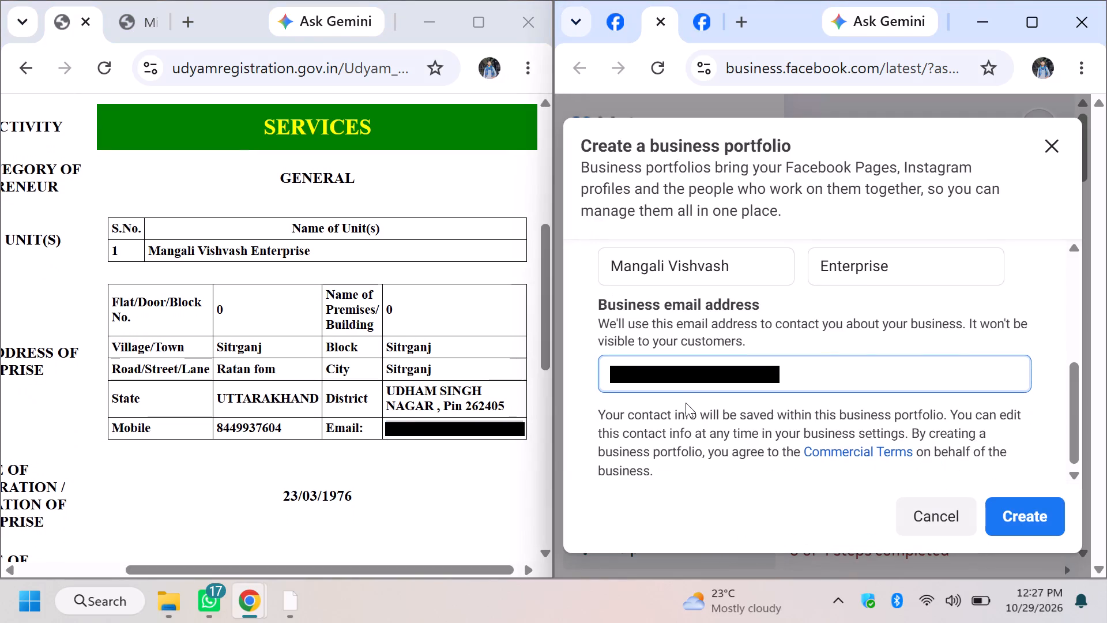
{"action": "scroll", "coordinate": [686, 403], "scroll_direction": "down", "scroll_amount": 1}
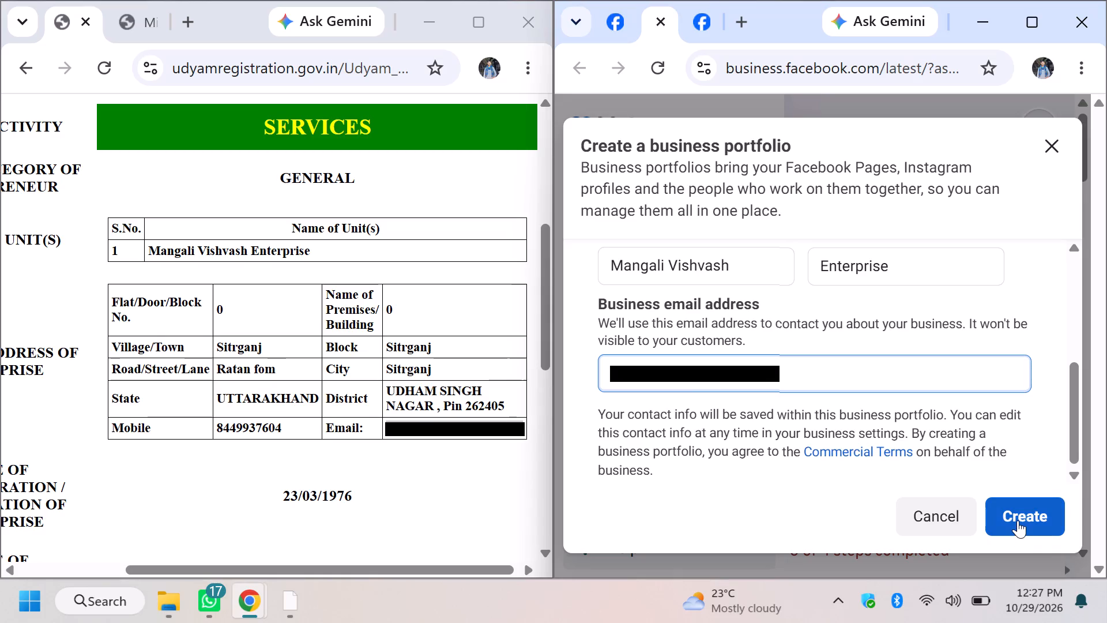
{"action": "left_click", "coordinate": [1018, 520]}
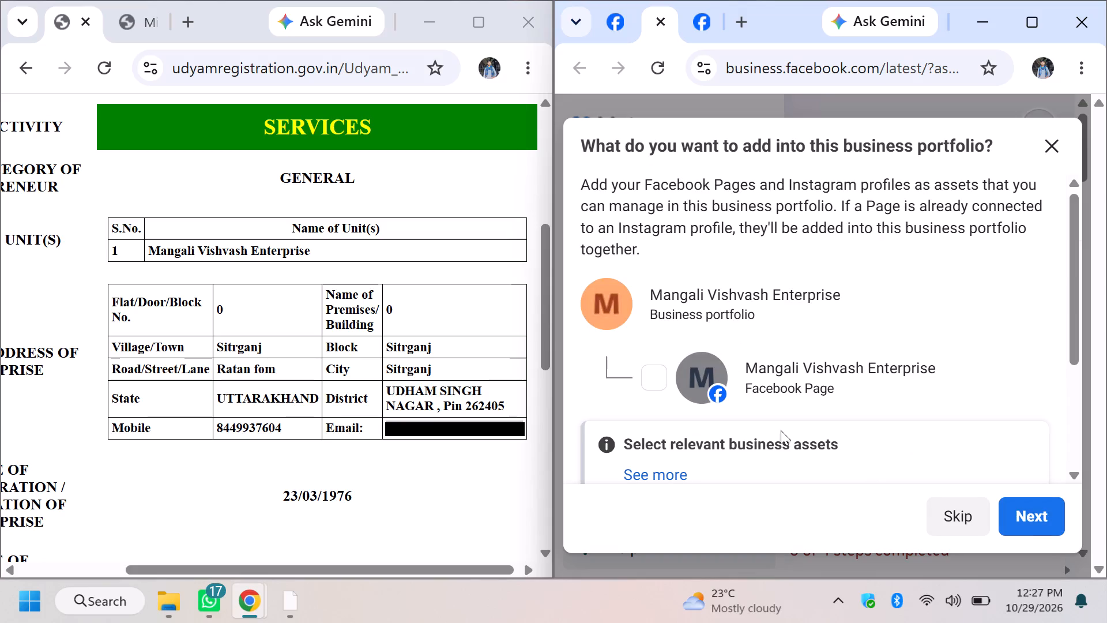
Select the Mangali Vishvash Enterprise Facebook Page as the asset to add into the business portfolio and continue.
{"action": "left_click", "coordinate": [652, 382]}
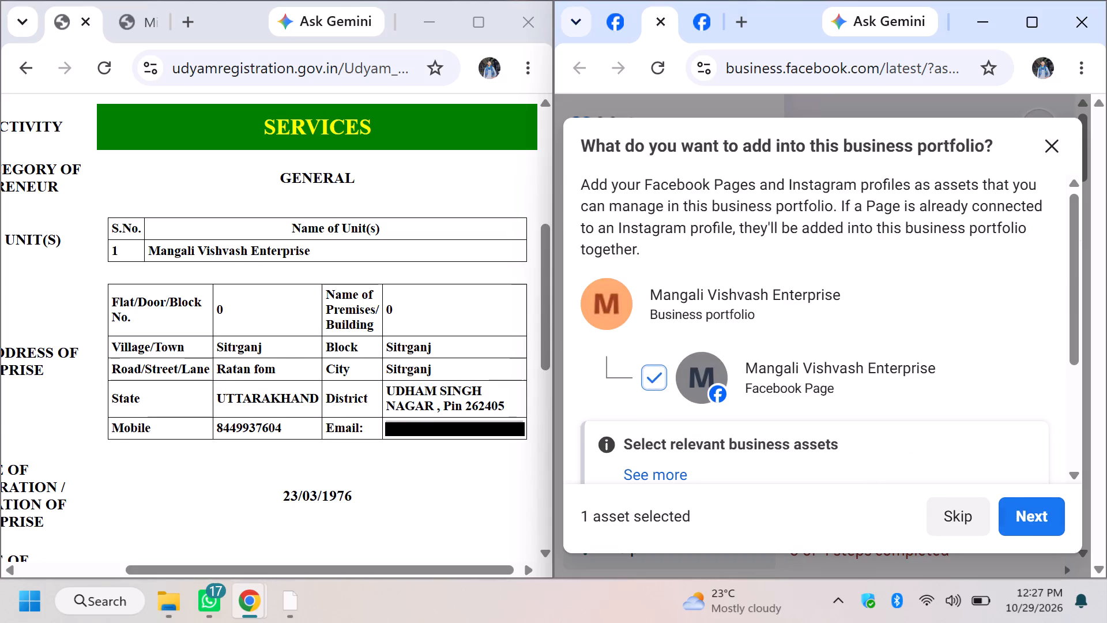
{"action": "scroll", "coordinate": [853, 349], "scroll_direction": "down", "scroll_amount": 5}
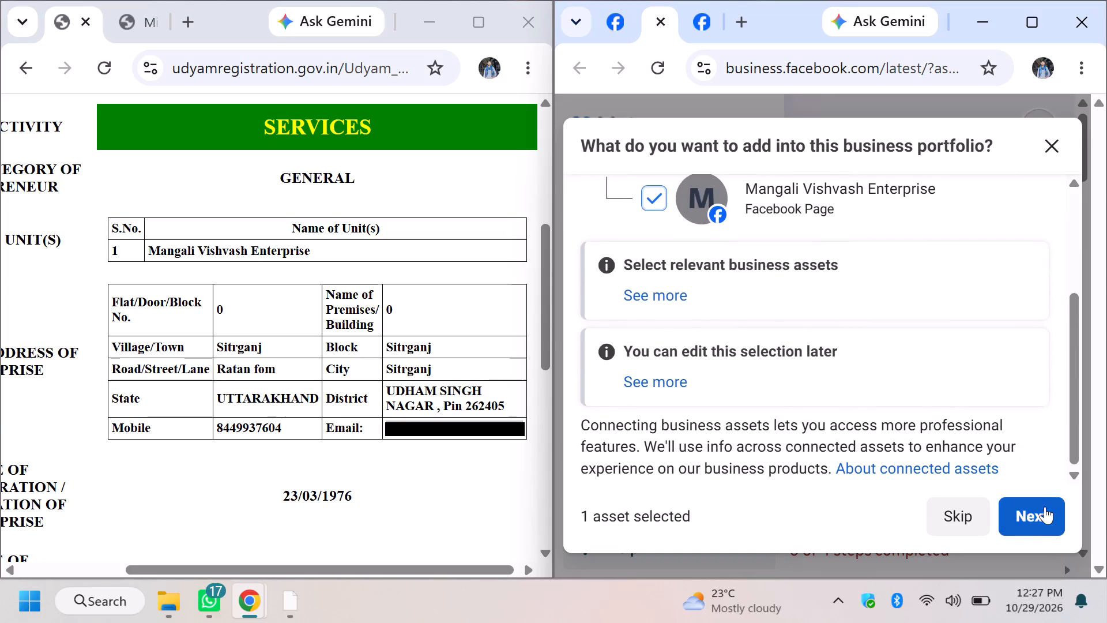
{"action": "left_click", "coordinate": [1024, 519]}
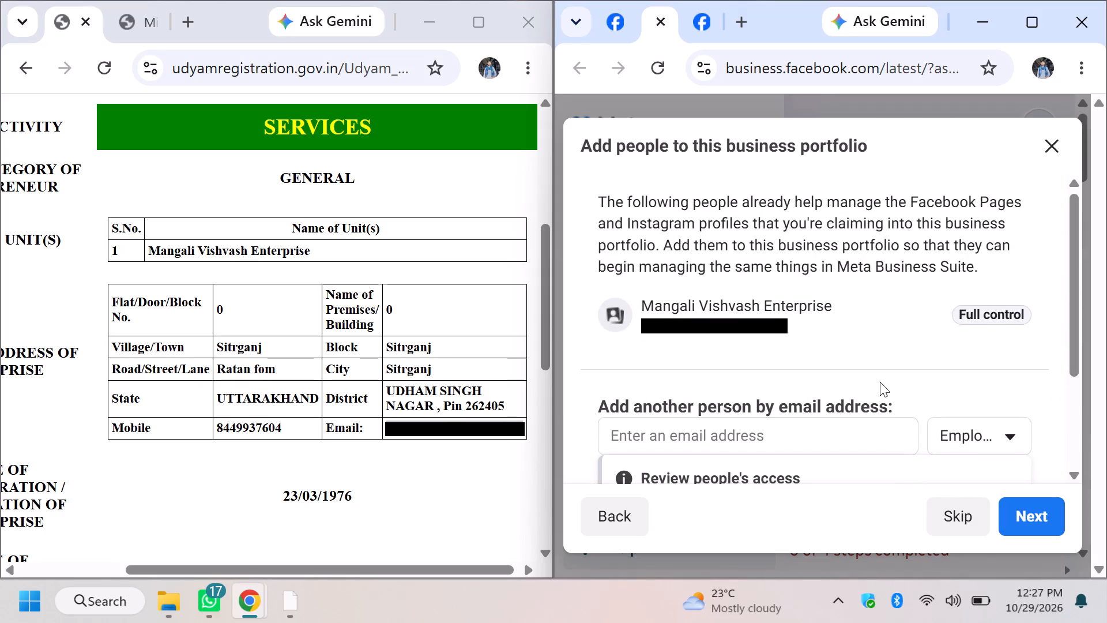
Continue without adding another person and confirm the business portfolio summary.
{"action": "scroll", "coordinate": [880, 382], "scroll_direction": "down", "scroll_amount": 2}
{"action": "scroll", "coordinate": [801, 297], "scroll_direction": "right", "scroll_amount": 1}
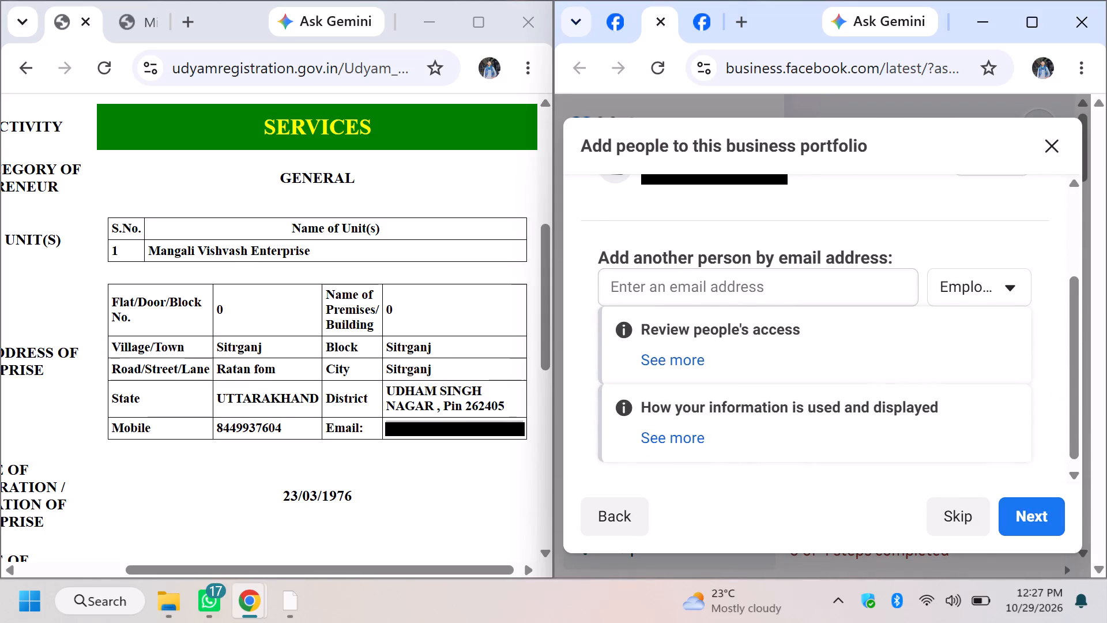
{"action": "scroll", "coordinate": [801, 297], "scroll_direction": "right", "scroll_amount": 1}
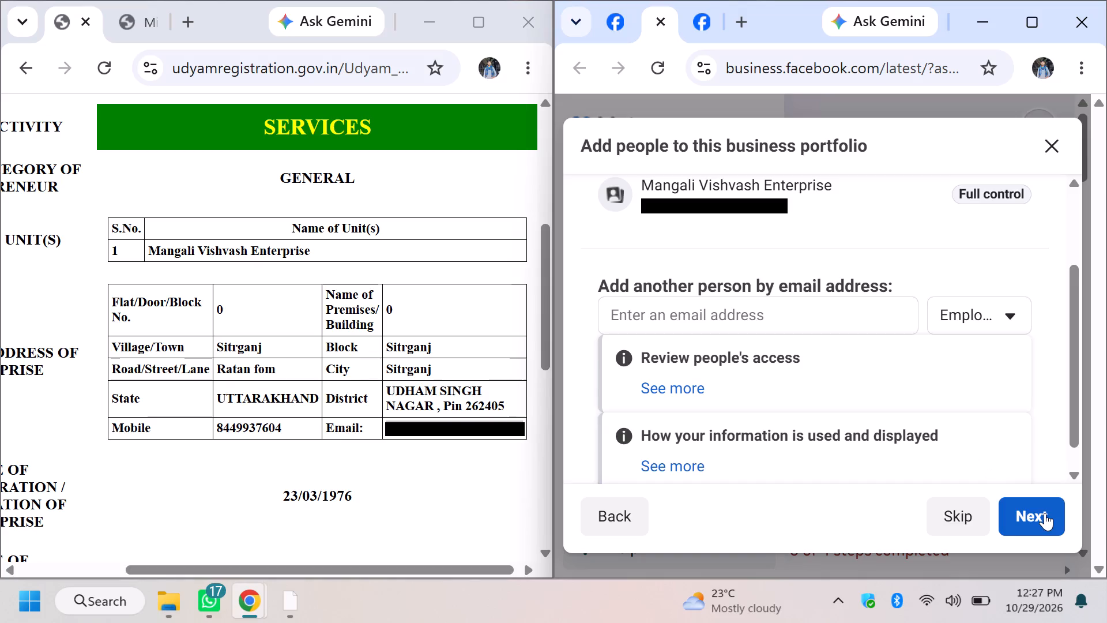
{"action": "left_click", "coordinate": [1045, 513]}
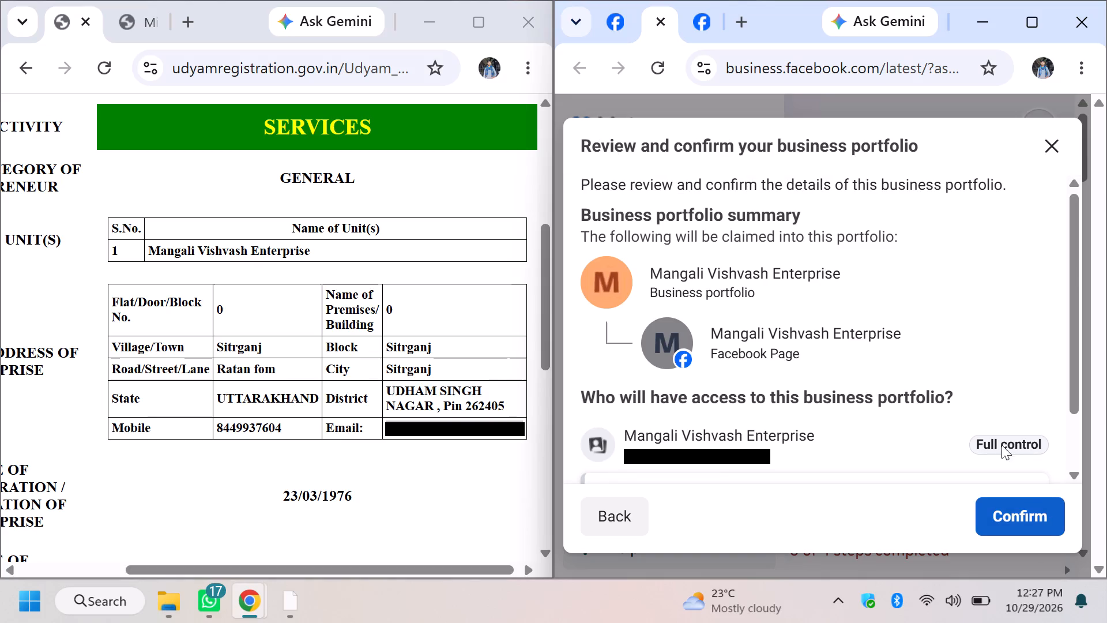
{"action": "scroll", "coordinate": [978, 412], "scroll_direction": "down", "scroll_amount": 4}
{"action": "left_click", "coordinate": [1040, 511]}
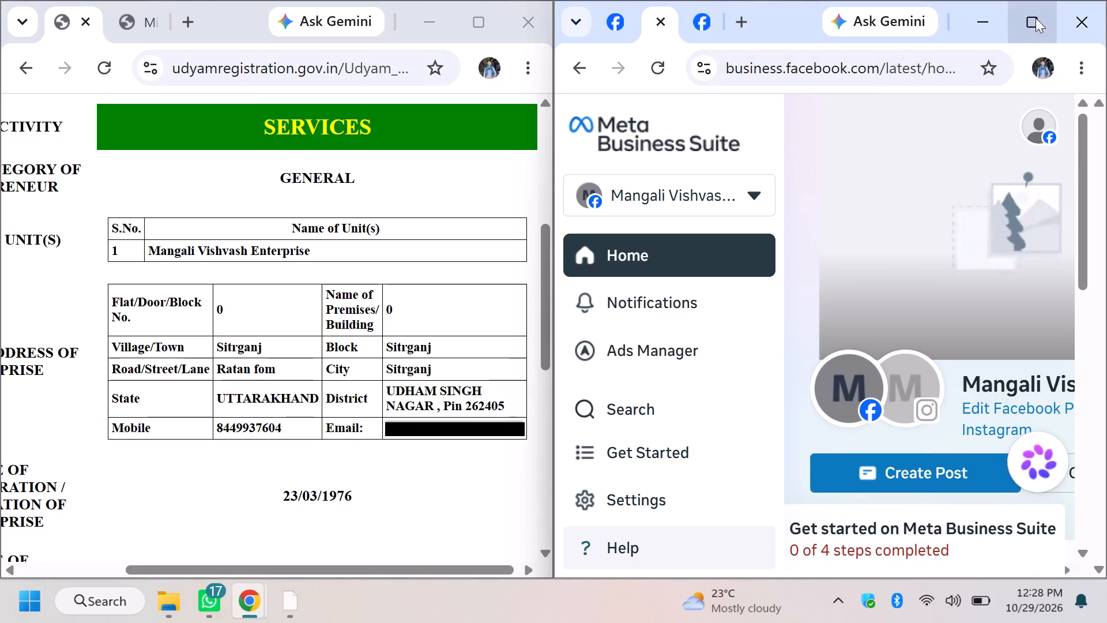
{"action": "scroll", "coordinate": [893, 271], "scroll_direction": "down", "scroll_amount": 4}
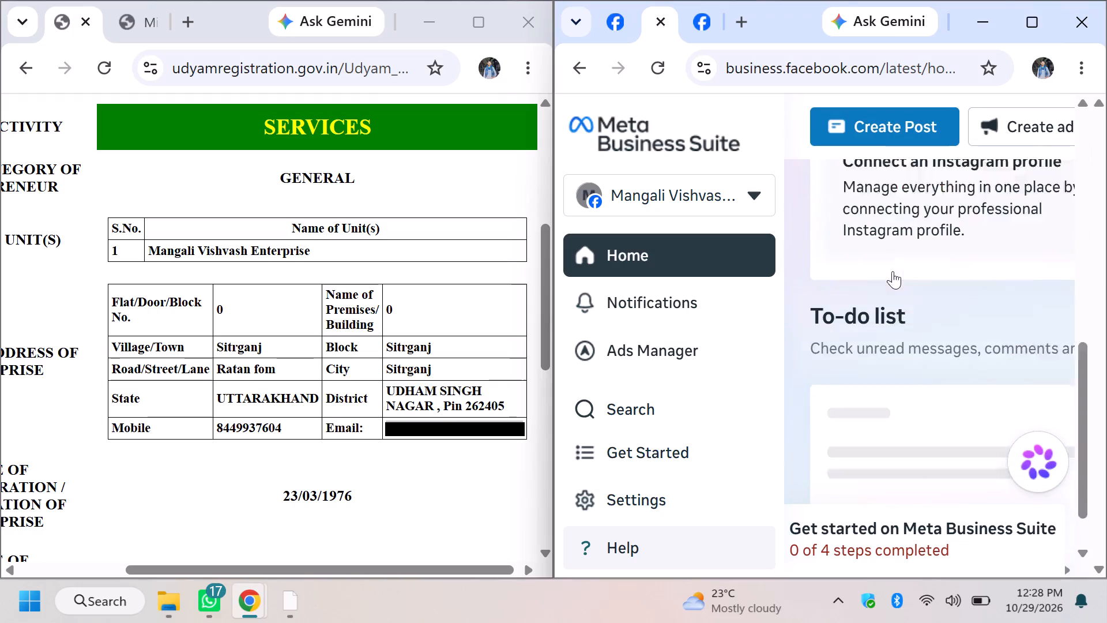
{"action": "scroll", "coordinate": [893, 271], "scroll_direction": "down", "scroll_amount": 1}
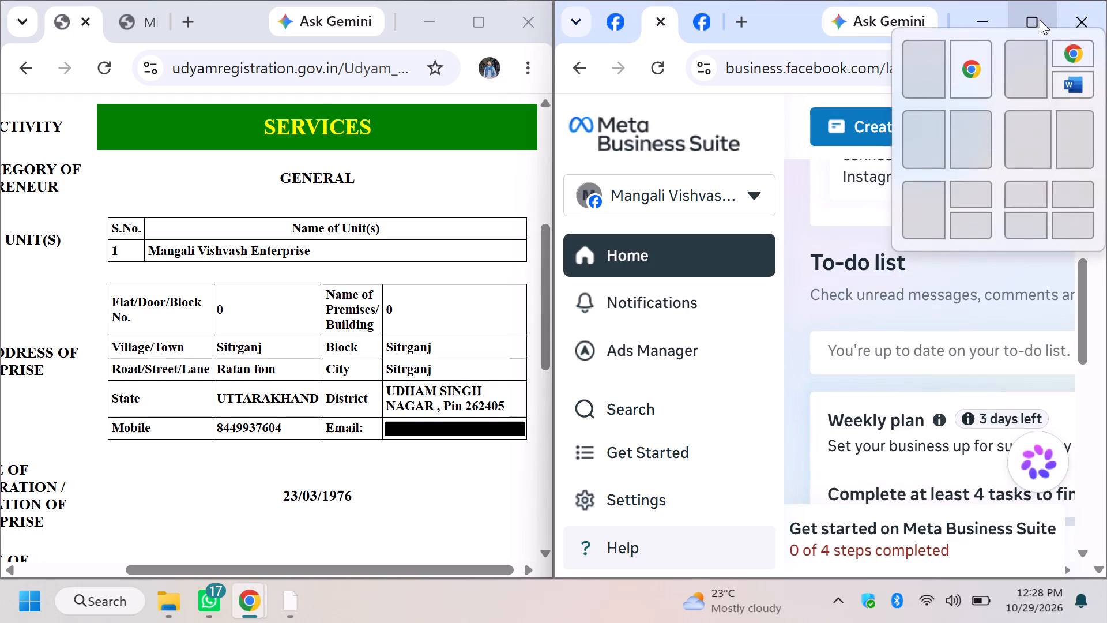
Maximize the Meta Business Suite window and review its home page from the to-do list down to Explore more ways to grow.
{"action": "left_click", "coordinate": [1040, 20]}
{"action": "scroll", "coordinate": [697, 332], "scroll_direction": "down", "scroll_amount": 5}
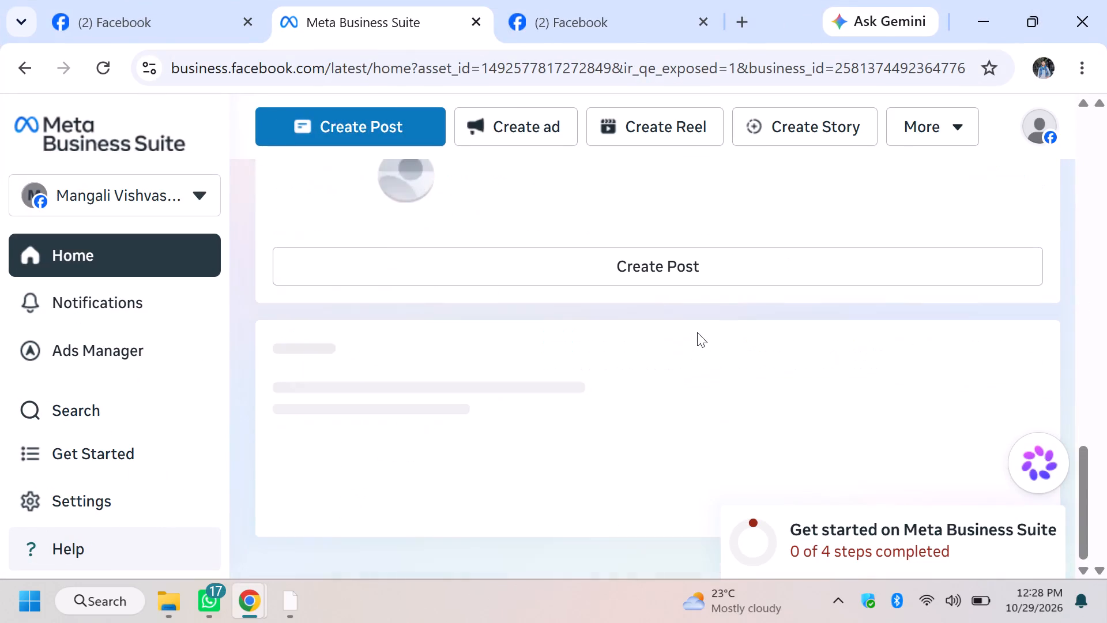
{"action": "scroll", "coordinate": [697, 332], "scroll_direction": "down", "scroll_amount": 7}
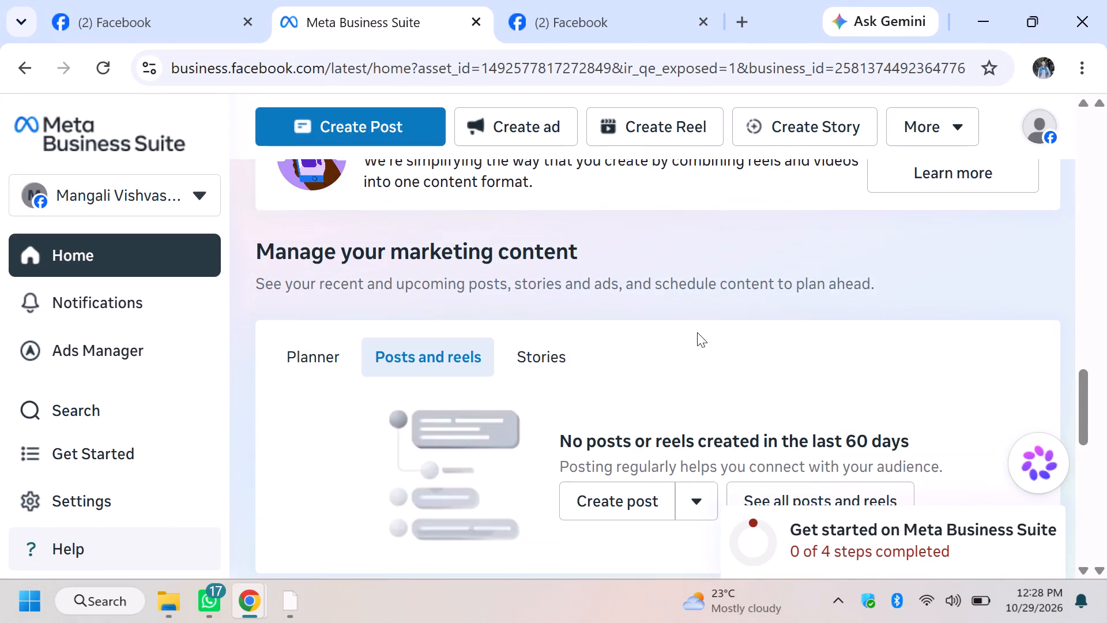
{"action": "scroll", "coordinate": [697, 332], "scroll_direction": "down", "scroll_amount": 7}
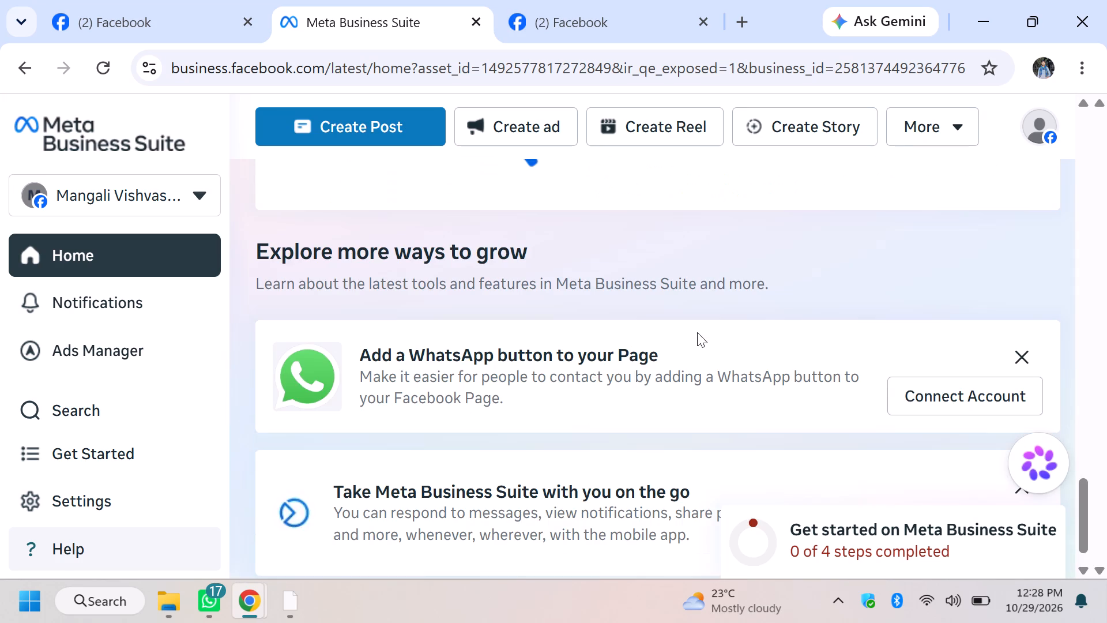
{"action": "scroll", "coordinate": [697, 332], "scroll_direction": "down", "scroll_amount": 1}
{"action": "scroll", "coordinate": [697, 332], "scroll_direction": "up", "scroll_amount": 10}
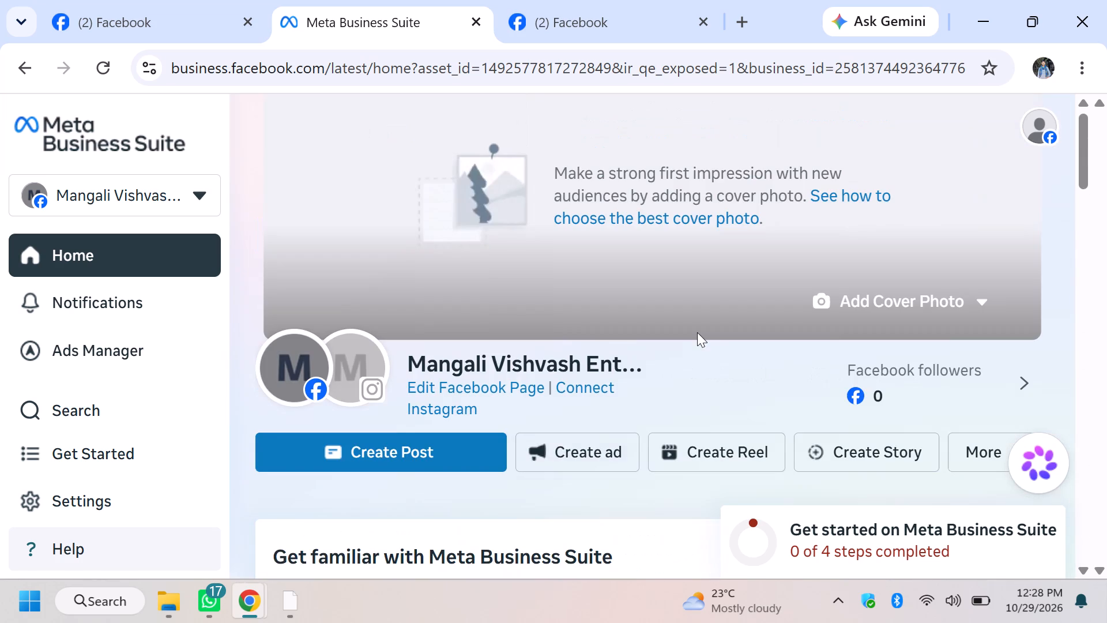
Look through the Meta Business Suite navigation entries, from Home and Ads Manager down past Planner, Ads and Insights.
{"action": "scroll", "coordinate": [196, 356], "scroll_direction": "down", "scroll_amount": 2}
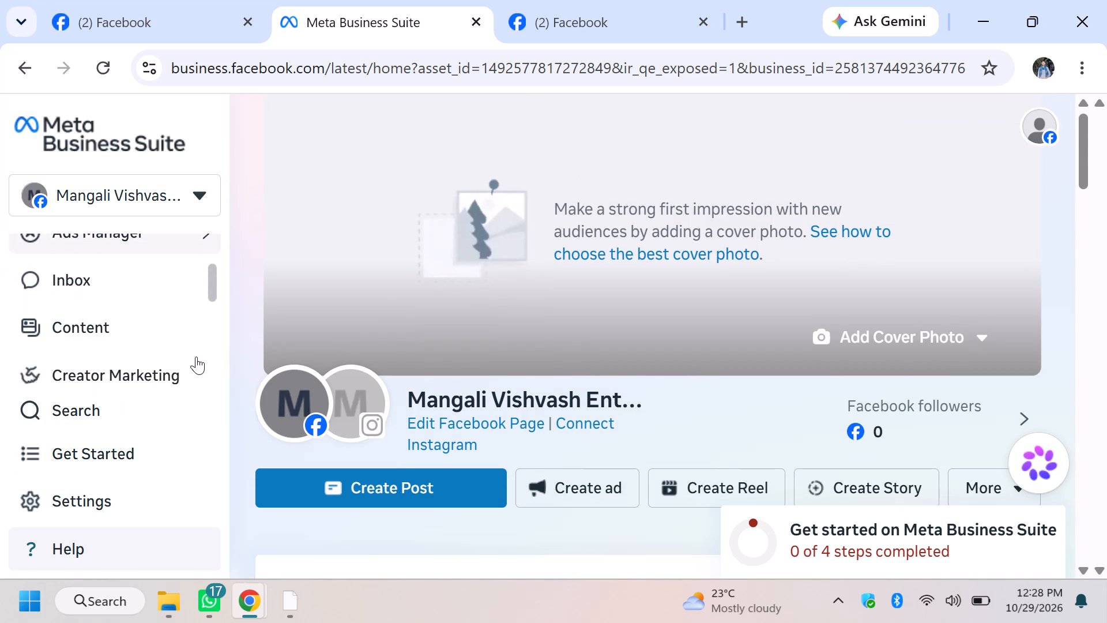
{"action": "scroll", "coordinate": [196, 356], "scroll_direction": "down", "scroll_amount": 2}
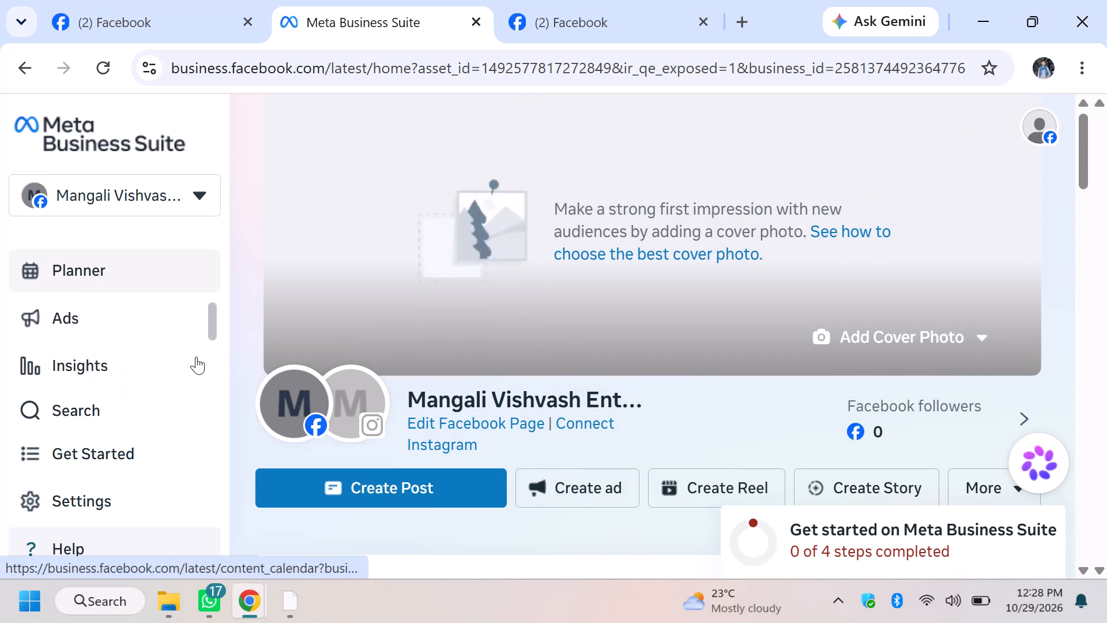
{"action": "scroll", "coordinate": [196, 356], "scroll_direction": "down", "scroll_amount": 4}
{"action": "scroll", "coordinate": [196, 367], "scroll_direction": "up", "scroll_amount": 5}
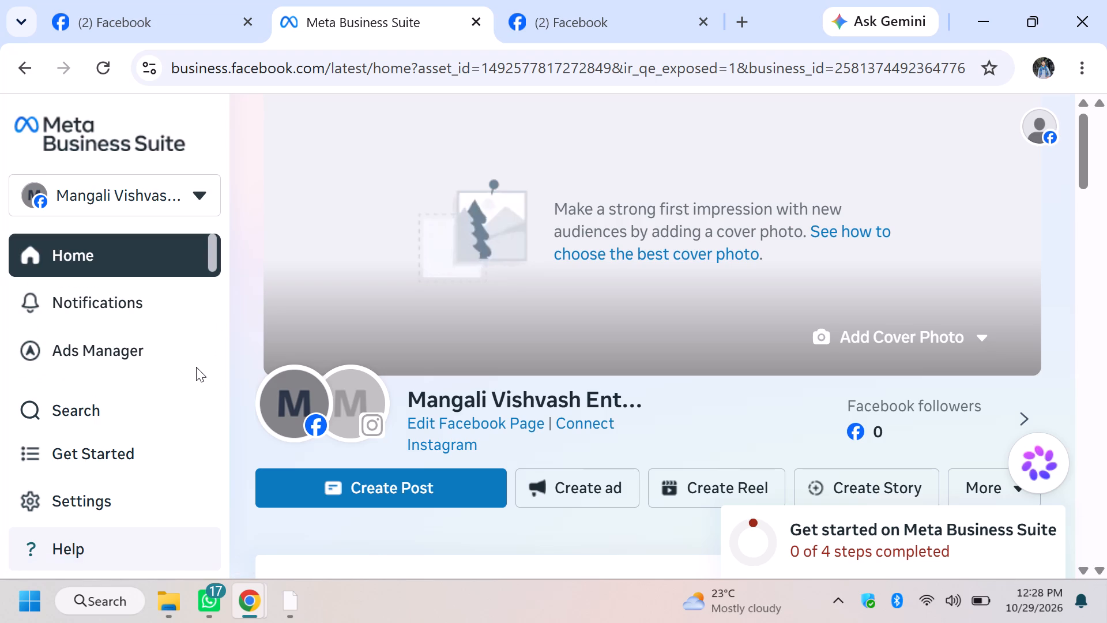
{"action": "scroll", "coordinate": [129, 257], "scroll_direction": "down", "scroll_amount": 1}
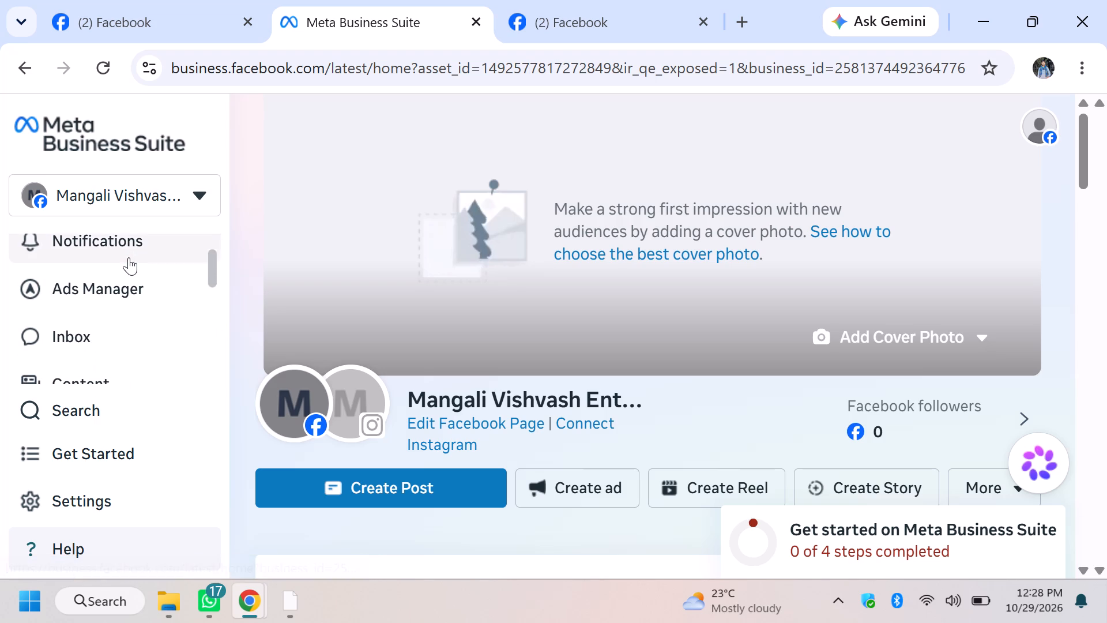
{"action": "scroll", "coordinate": [129, 257], "scroll_direction": "up", "scroll_amount": 2}
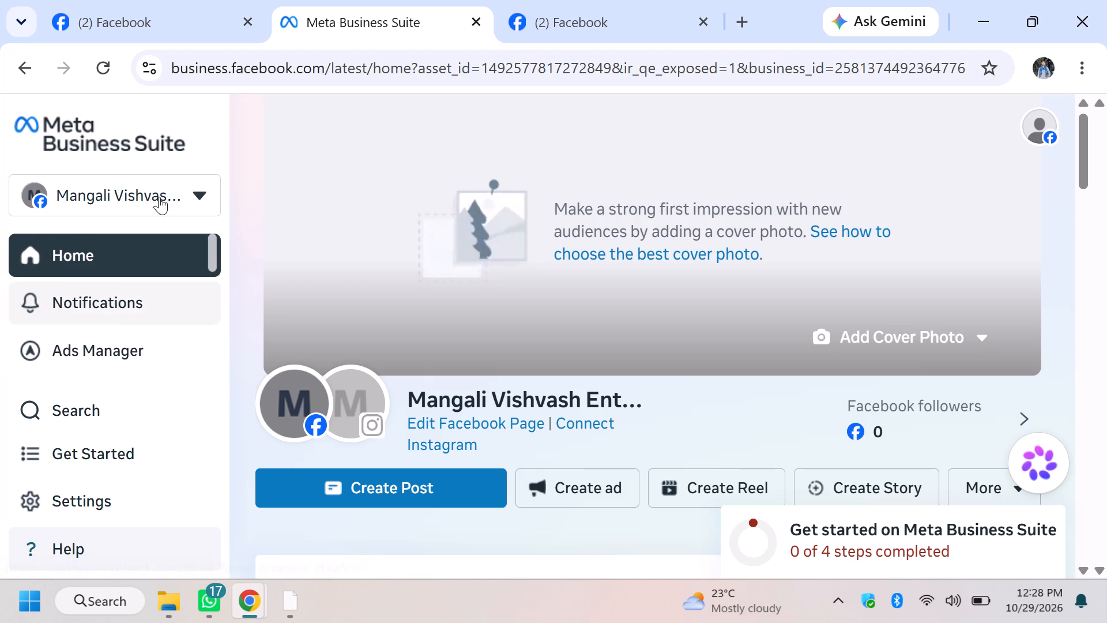
Open the settings of the Mangali Vishvash Enterprise business portfolio.
{"action": "left_click", "coordinate": [195, 192]}
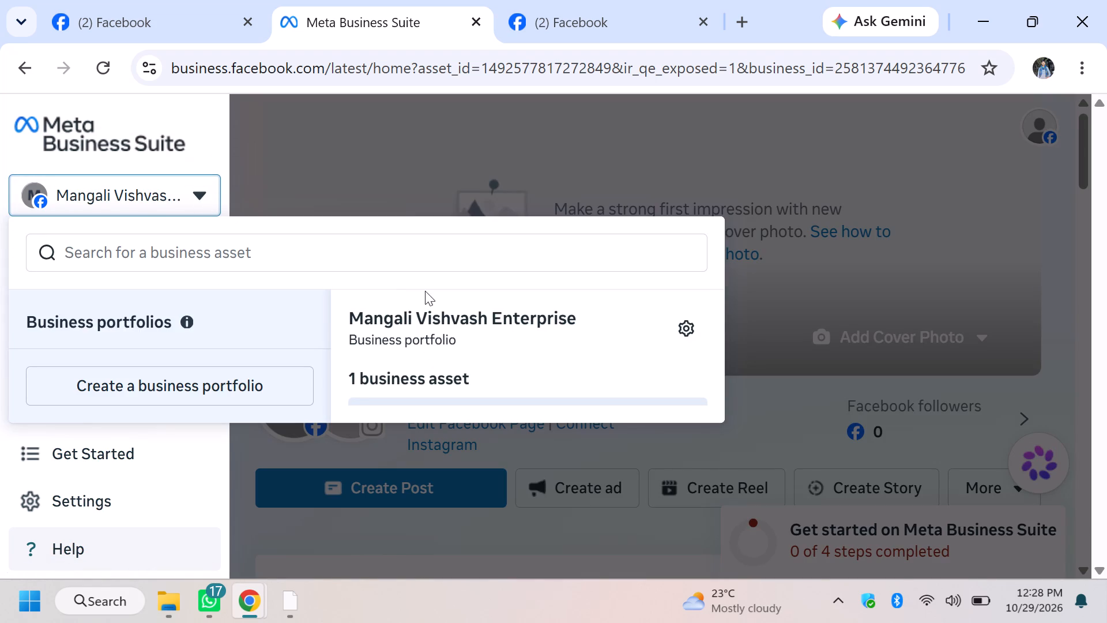
{"action": "left_click", "coordinate": [697, 332]}
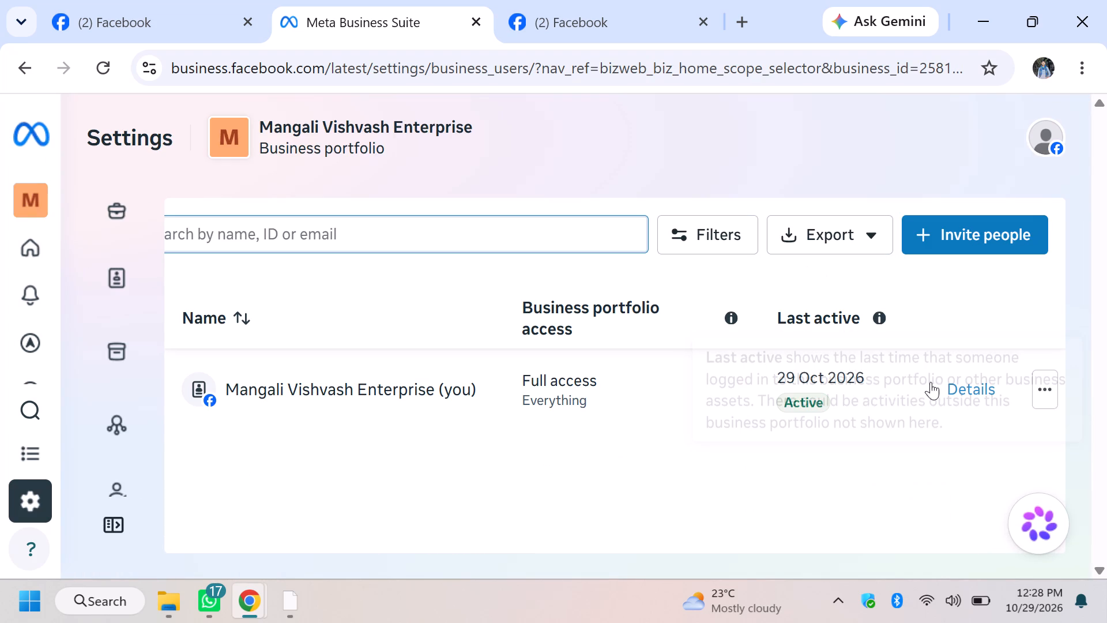
Expand the settings navigation by choosing Accounts and examine the Users and Accounts sections alongside the People list.
{"action": "scroll", "coordinate": [533, 408], "scroll_direction": "down", "scroll_amount": 1}
{"action": "left_click", "coordinate": [121, 362]}
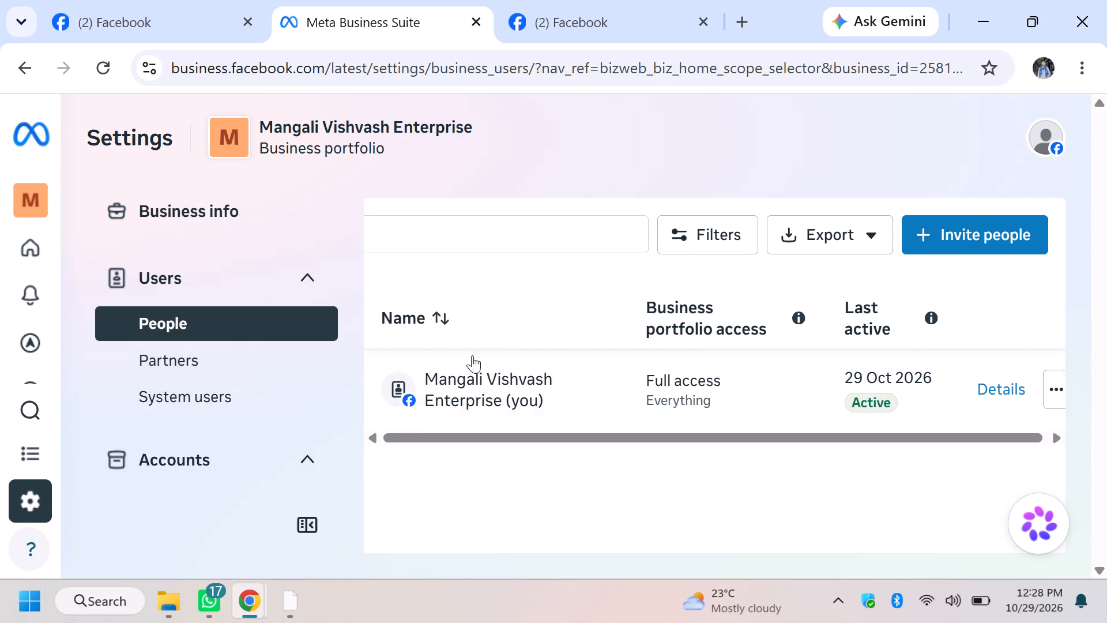
{"action": "scroll", "coordinate": [602, 409], "scroll_direction": "down", "scroll_amount": 3}
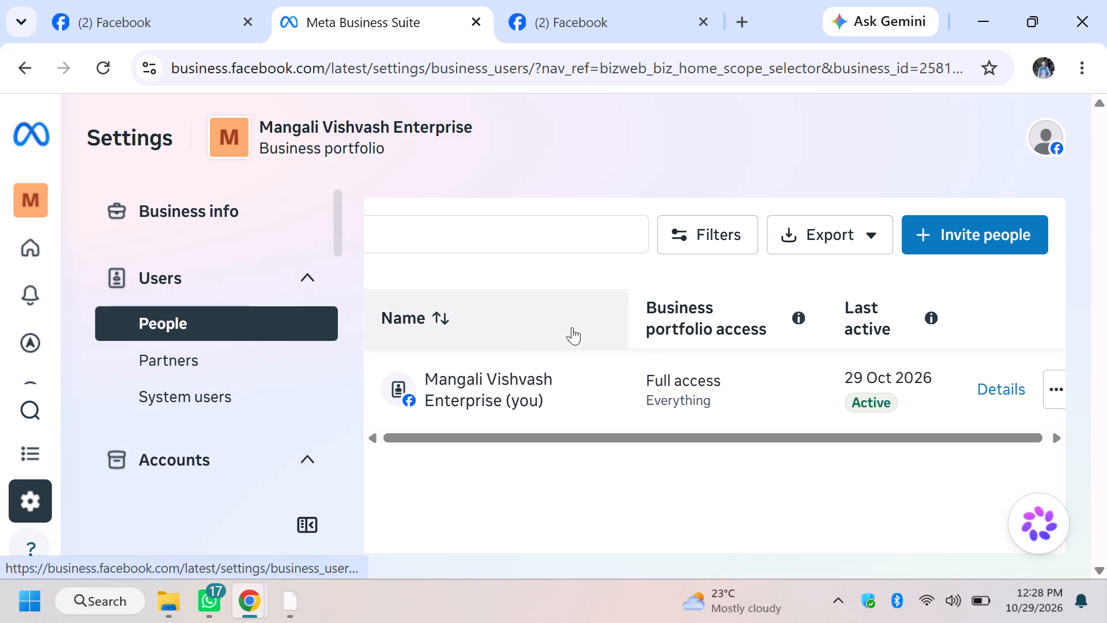
{"action": "scroll", "coordinate": [643, 347], "scroll_direction": "up", "scroll_amount": 1}
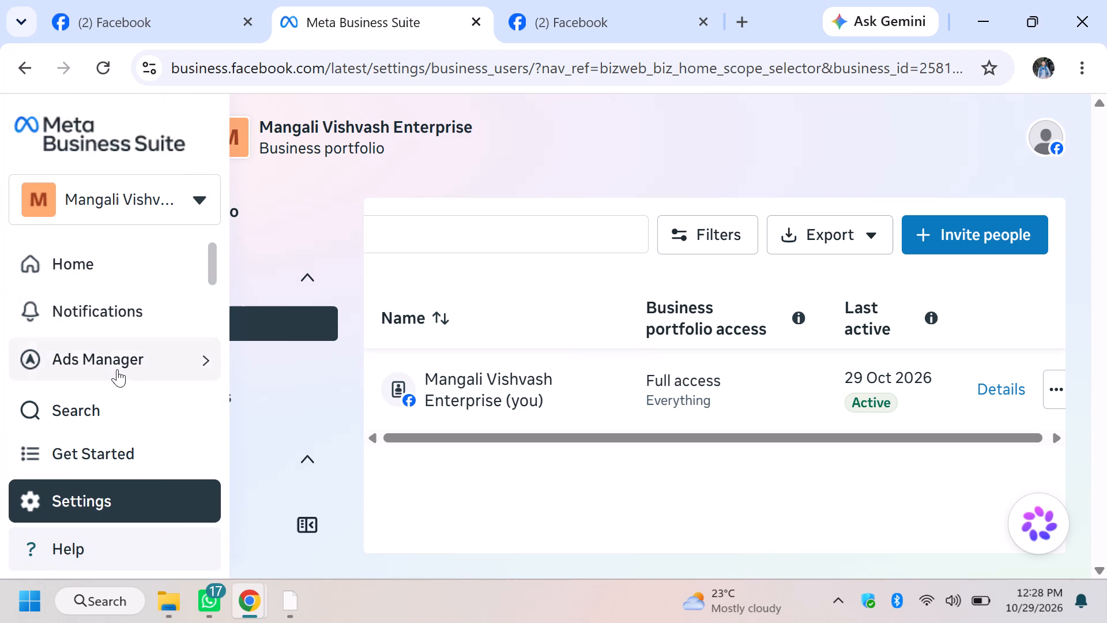
Look through the main navigation down to All tools.
{"action": "scroll", "coordinate": [117, 369], "scroll_direction": "down", "scroll_amount": 8}
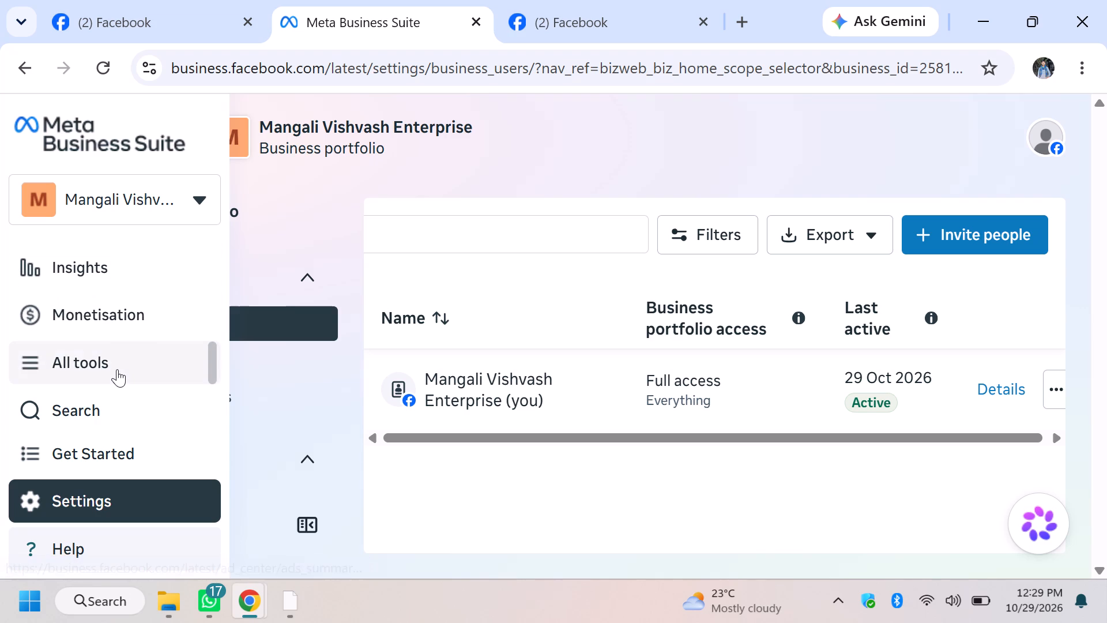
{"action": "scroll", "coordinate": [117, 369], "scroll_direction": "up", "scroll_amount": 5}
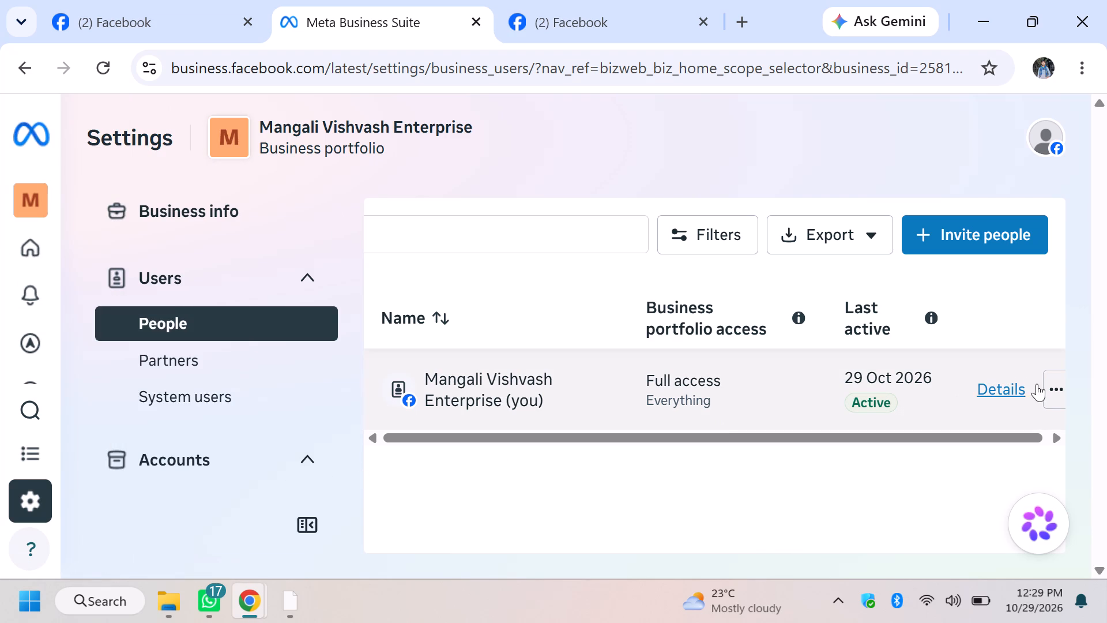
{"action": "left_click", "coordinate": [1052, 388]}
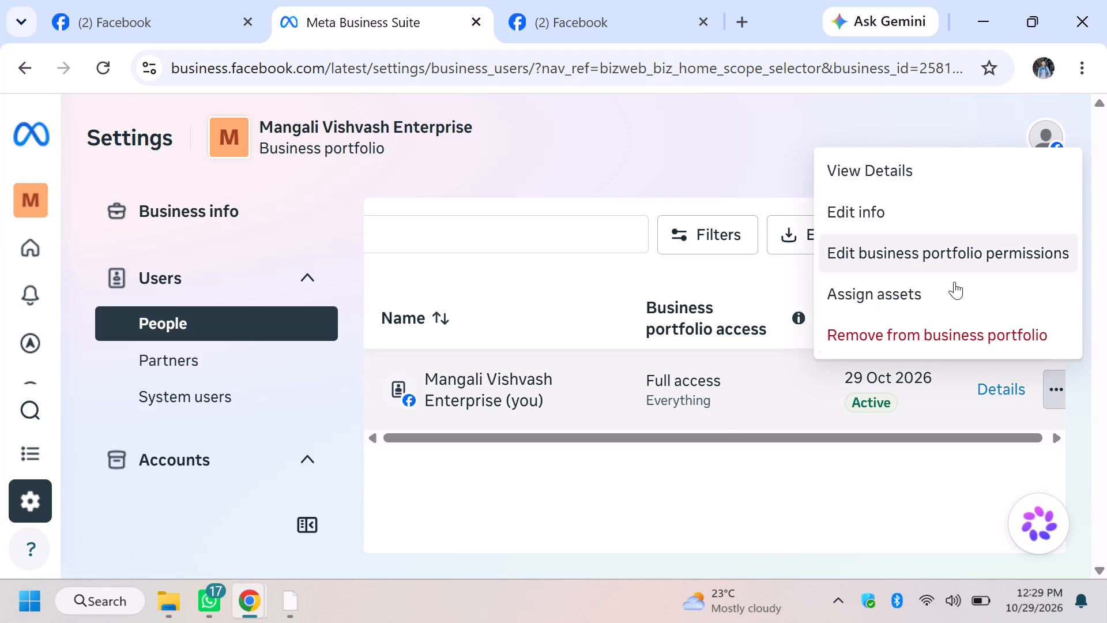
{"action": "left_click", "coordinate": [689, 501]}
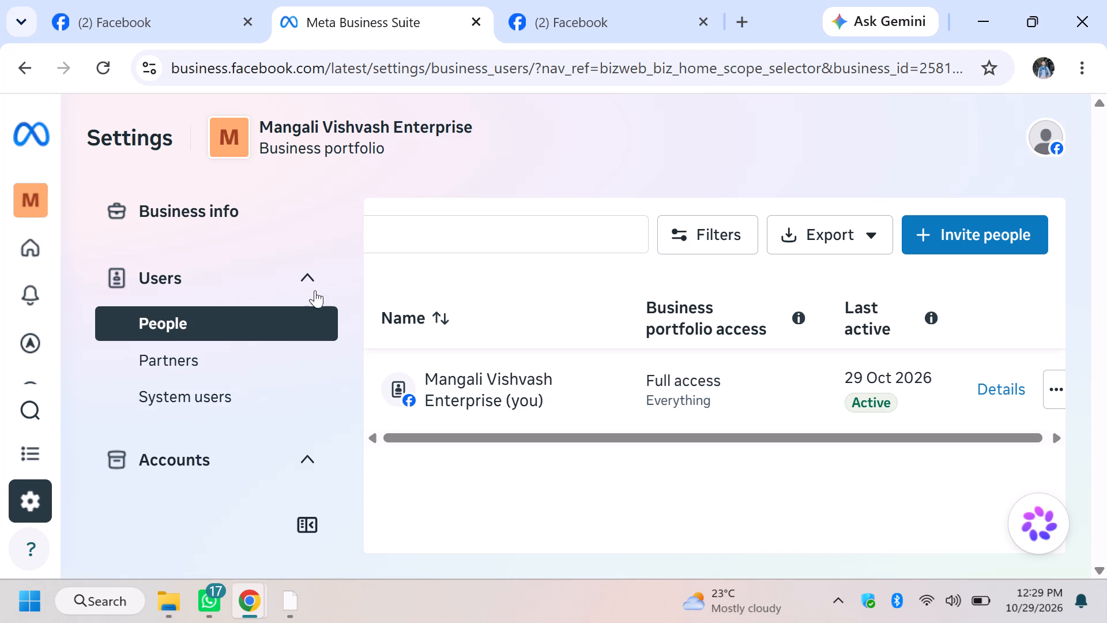
Open the WhatsApp accounts settings of the Mangali Vishvash Enterprise business portfolio.
{"action": "scroll", "coordinate": [303, 288], "scroll_direction": "down", "scroll_amount": 4}
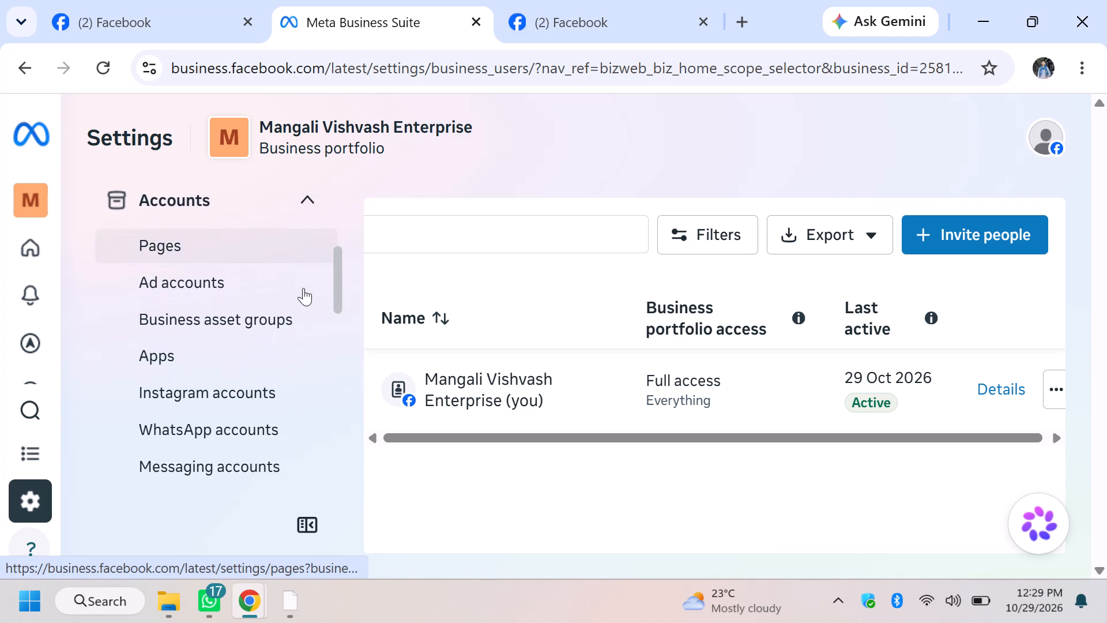
{"action": "scroll", "coordinate": [303, 288], "scroll_direction": "down", "scroll_amount": 1}
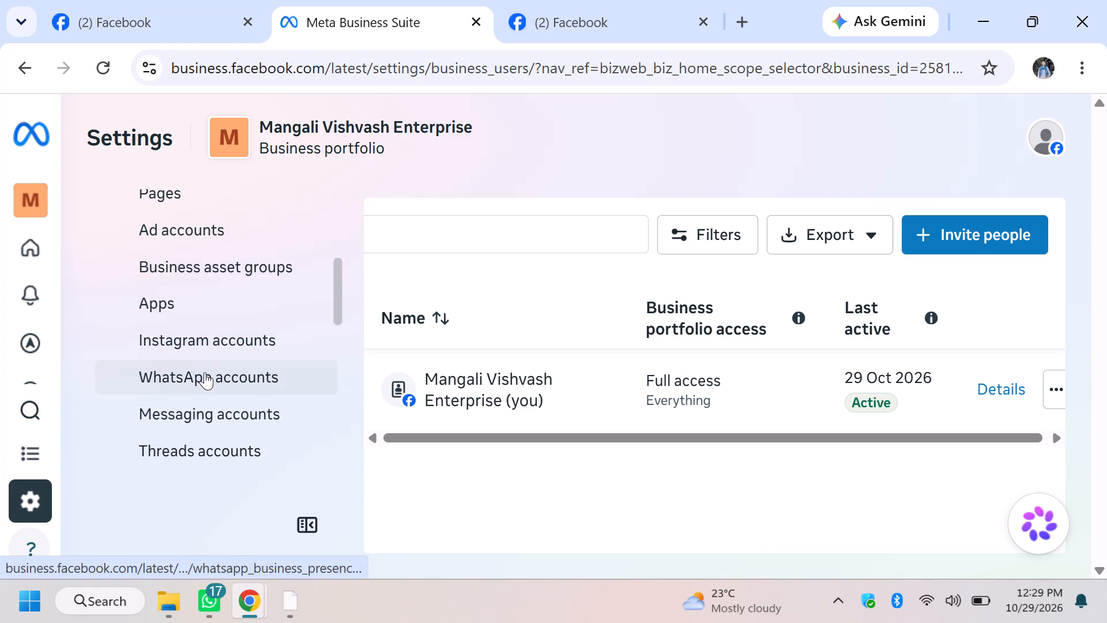
{"action": "left_click", "coordinate": [205, 372]}
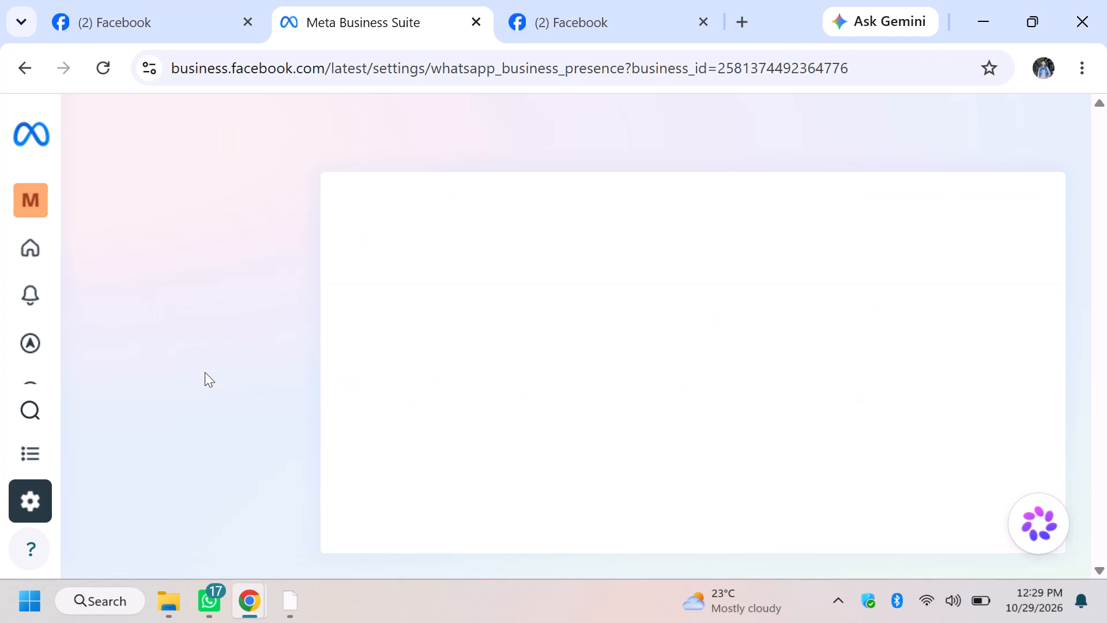
Start adding a WhatsApp account to the portfolio, choosing to create a new WhatsApp account.
{"action": "scroll", "coordinate": [434, 375], "scroll_direction": "down", "scroll_amount": 1}
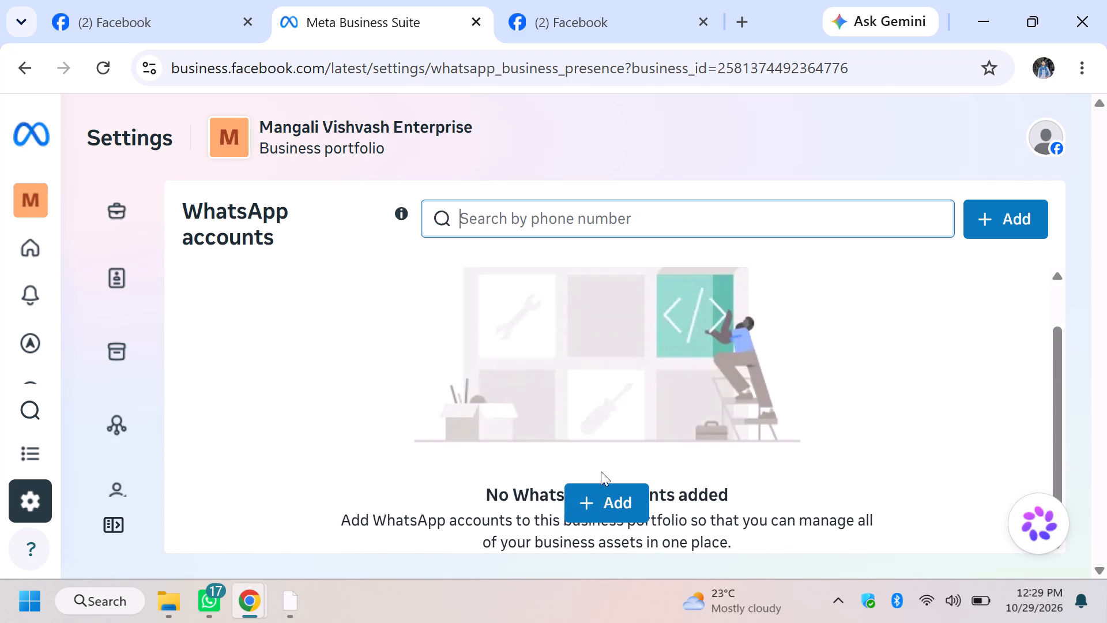
{"action": "left_click", "coordinate": [601, 497]}
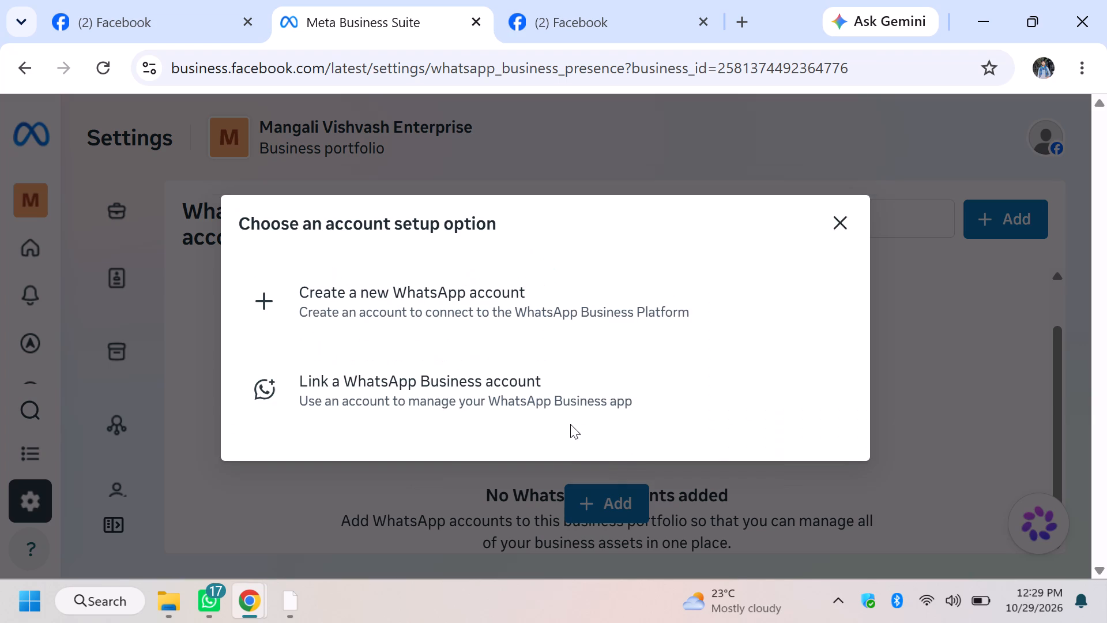
{"action": "left_click", "coordinate": [482, 273]}
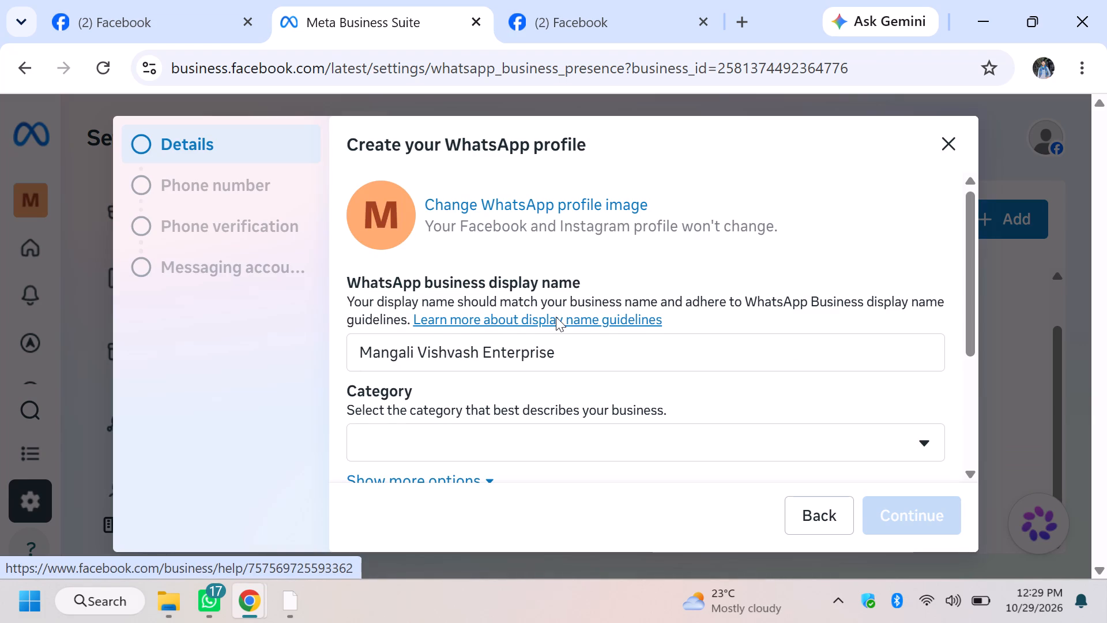
Tick the "I'm not a robot" security check below the terms in the WhatsApp profile details.
{"action": "scroll", "coordinate": [759, 437], "scroll_direction": "down", "scroll_amount": 1}
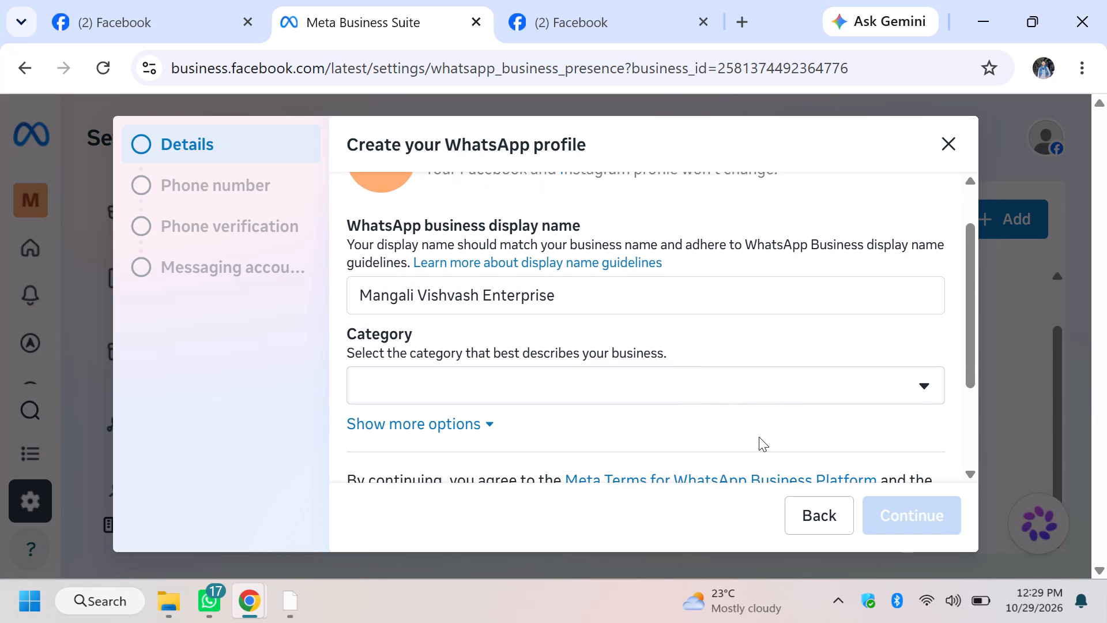
{"action": "scroll", "coordinate": [759, 437], "scroll_direction": "down", "scroll_amount": 1}
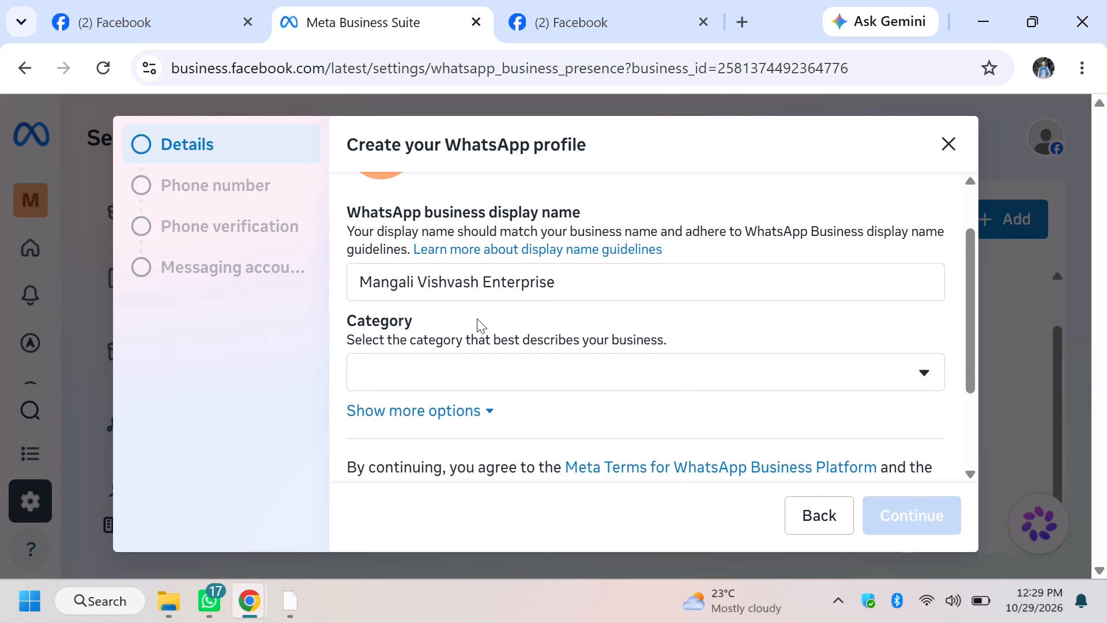
{"action": "scroll", "coordinate": [392, 363], "scroll_direction": "down", "scroll_amount": 1}
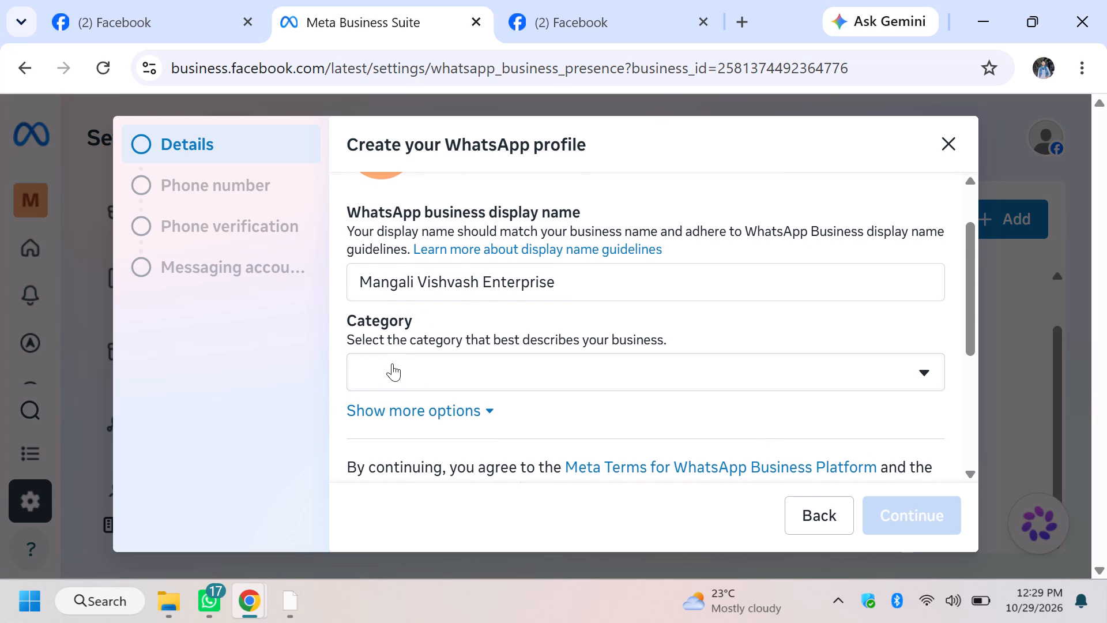
{"action": "scroll", "coordinate": [392, 363], "scroll_direction": "down", "scroll_amount": 1}
{"action": "left_click", "coordinate": [374, 367]}
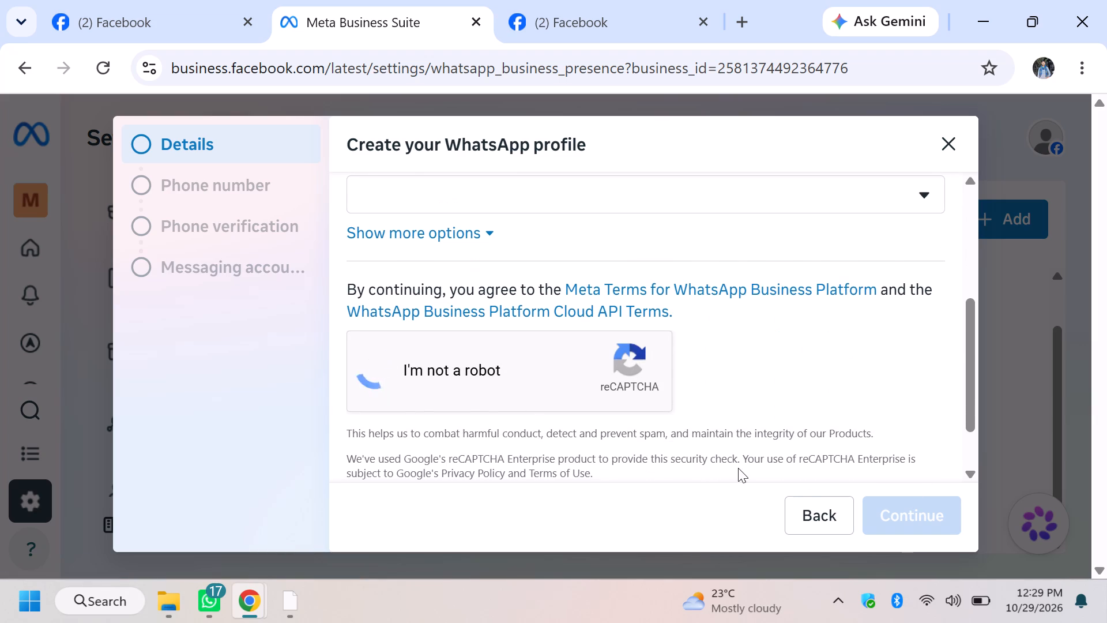
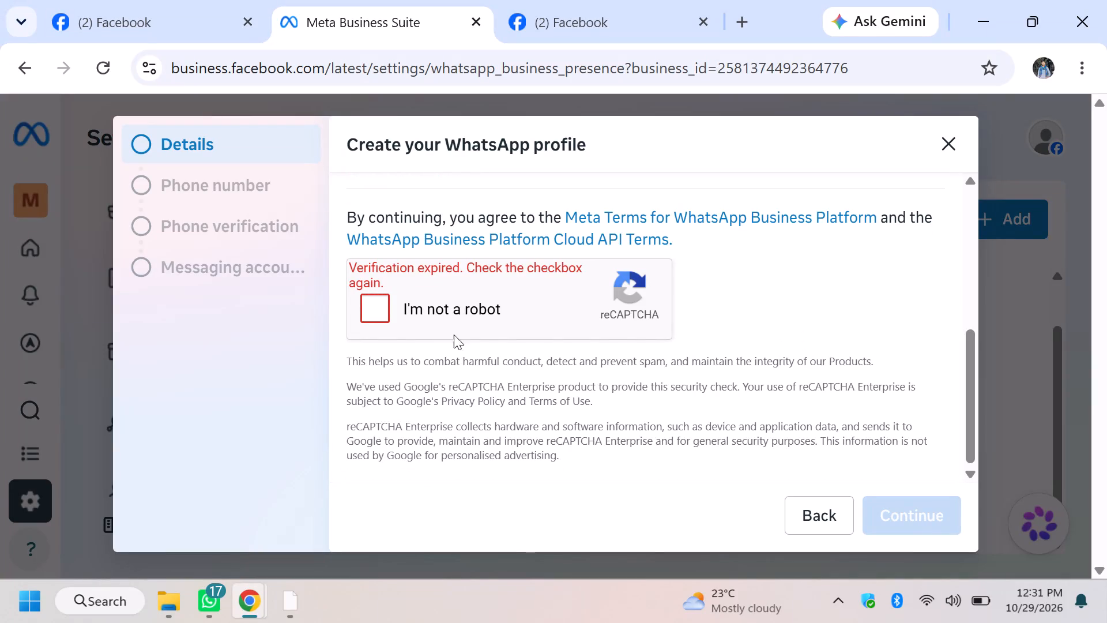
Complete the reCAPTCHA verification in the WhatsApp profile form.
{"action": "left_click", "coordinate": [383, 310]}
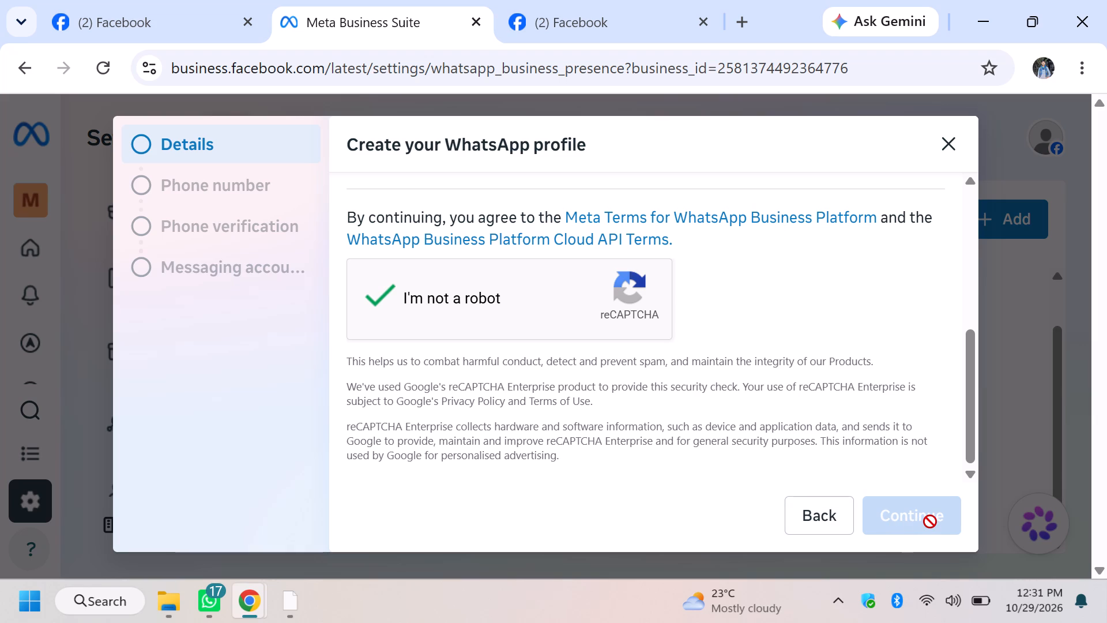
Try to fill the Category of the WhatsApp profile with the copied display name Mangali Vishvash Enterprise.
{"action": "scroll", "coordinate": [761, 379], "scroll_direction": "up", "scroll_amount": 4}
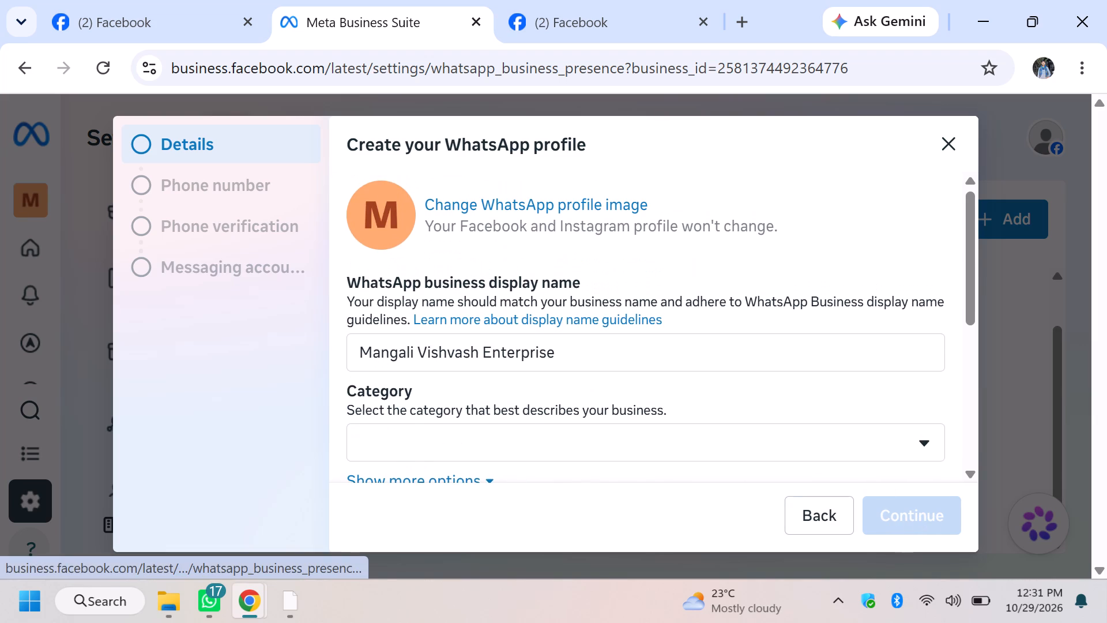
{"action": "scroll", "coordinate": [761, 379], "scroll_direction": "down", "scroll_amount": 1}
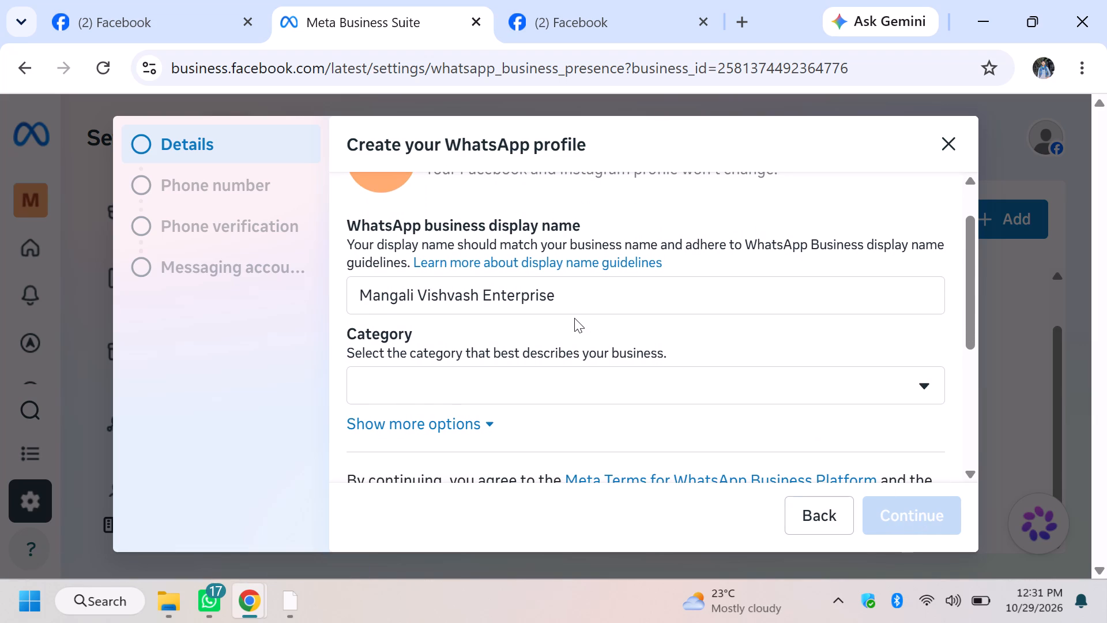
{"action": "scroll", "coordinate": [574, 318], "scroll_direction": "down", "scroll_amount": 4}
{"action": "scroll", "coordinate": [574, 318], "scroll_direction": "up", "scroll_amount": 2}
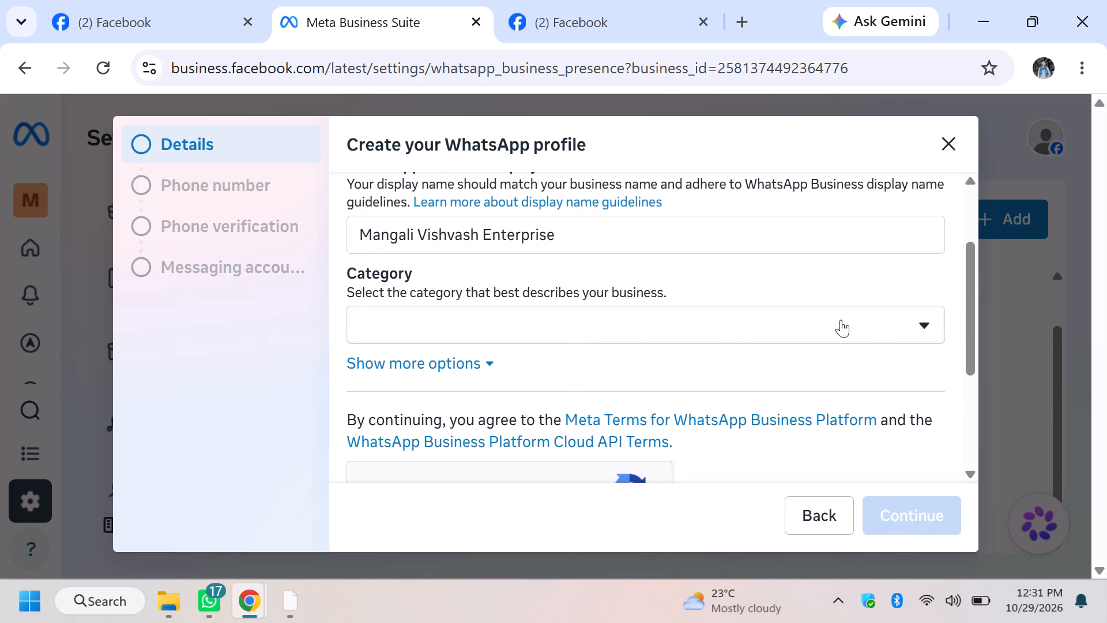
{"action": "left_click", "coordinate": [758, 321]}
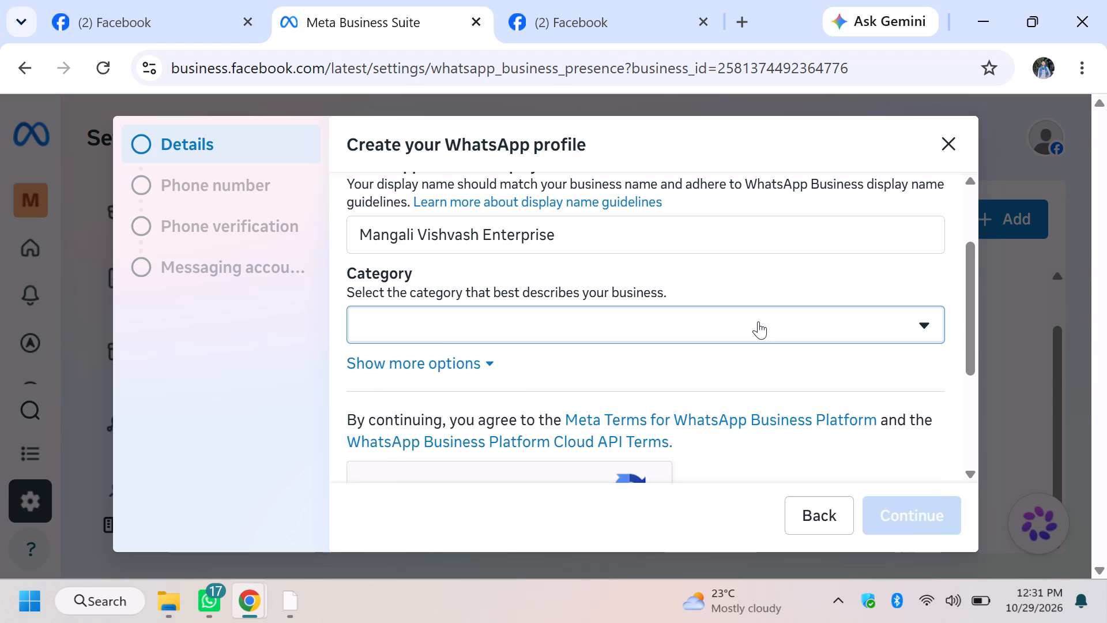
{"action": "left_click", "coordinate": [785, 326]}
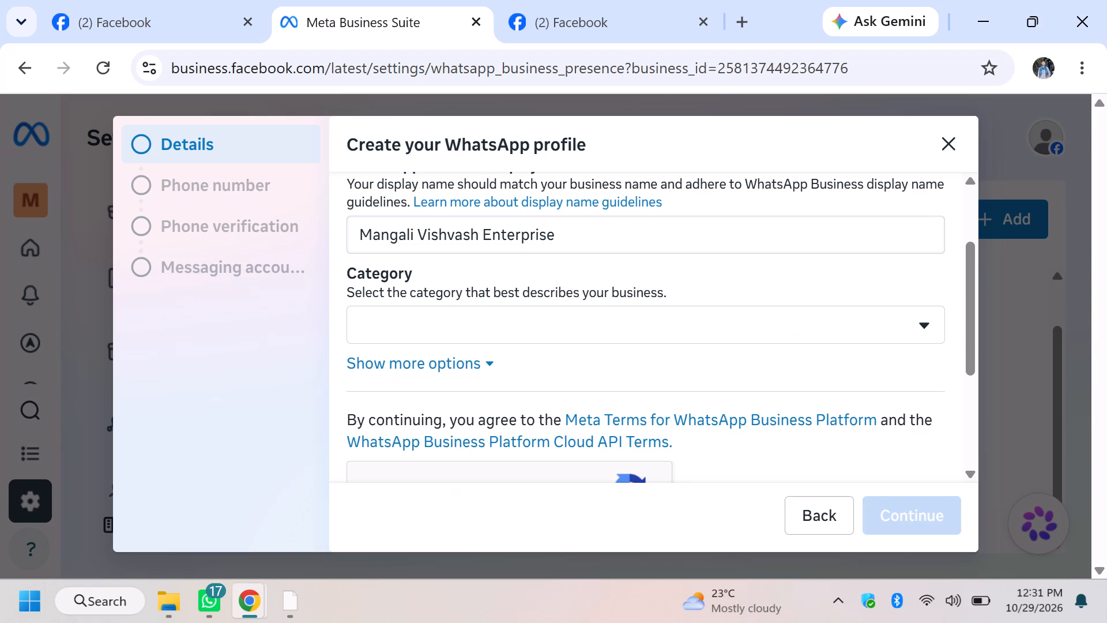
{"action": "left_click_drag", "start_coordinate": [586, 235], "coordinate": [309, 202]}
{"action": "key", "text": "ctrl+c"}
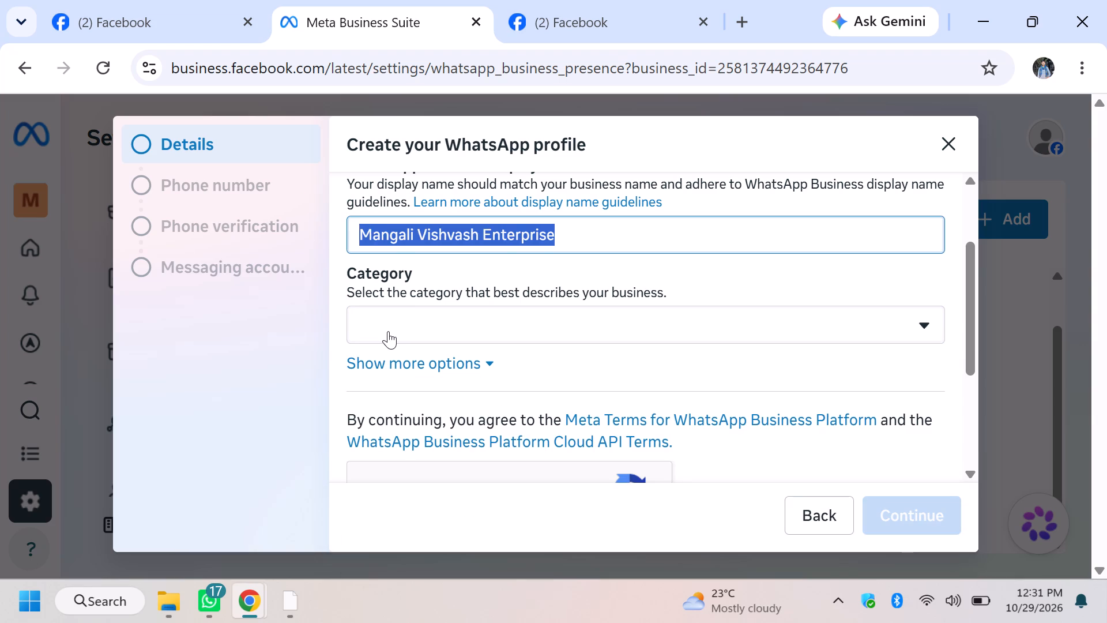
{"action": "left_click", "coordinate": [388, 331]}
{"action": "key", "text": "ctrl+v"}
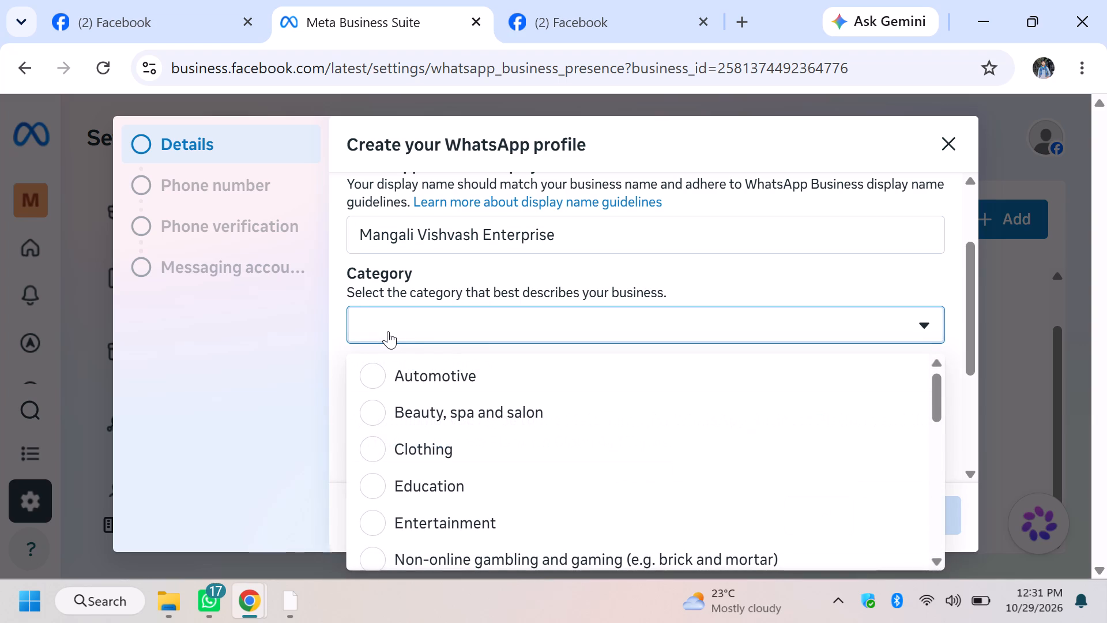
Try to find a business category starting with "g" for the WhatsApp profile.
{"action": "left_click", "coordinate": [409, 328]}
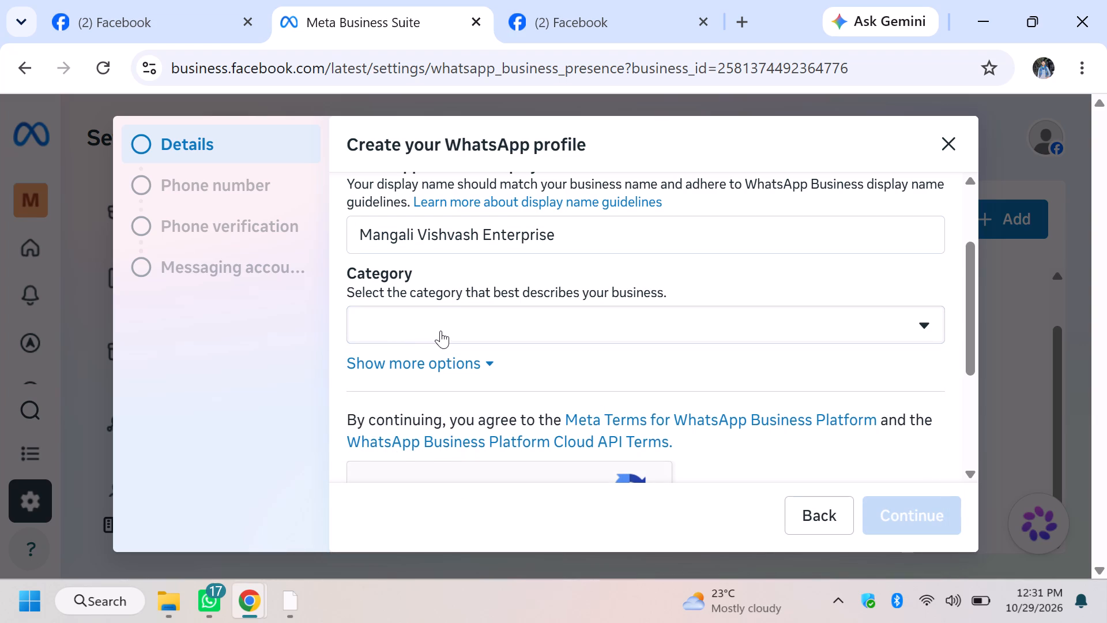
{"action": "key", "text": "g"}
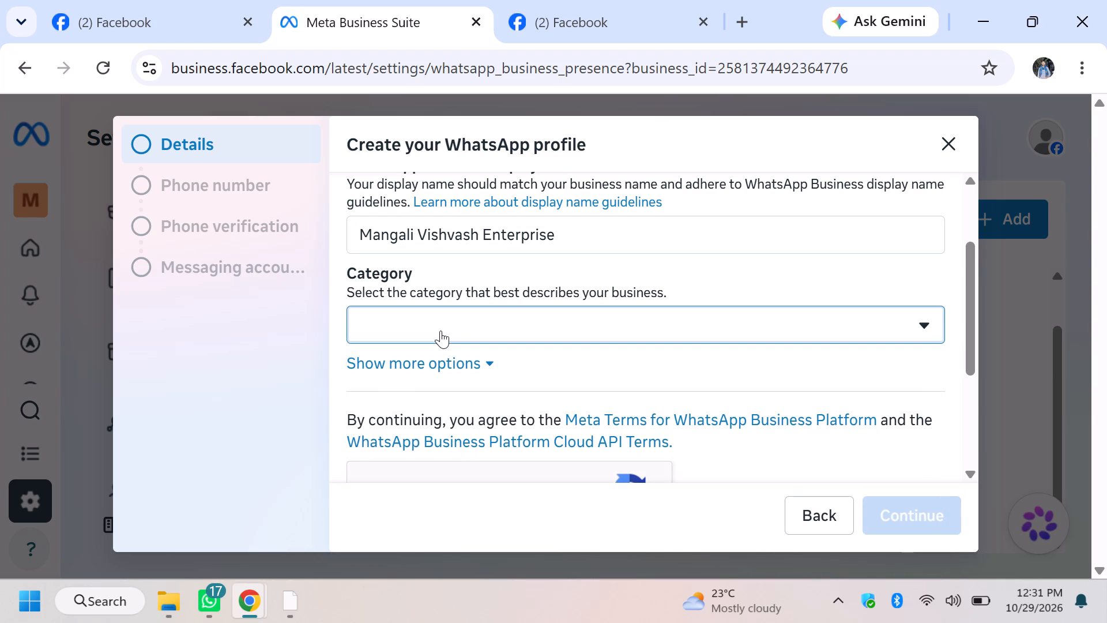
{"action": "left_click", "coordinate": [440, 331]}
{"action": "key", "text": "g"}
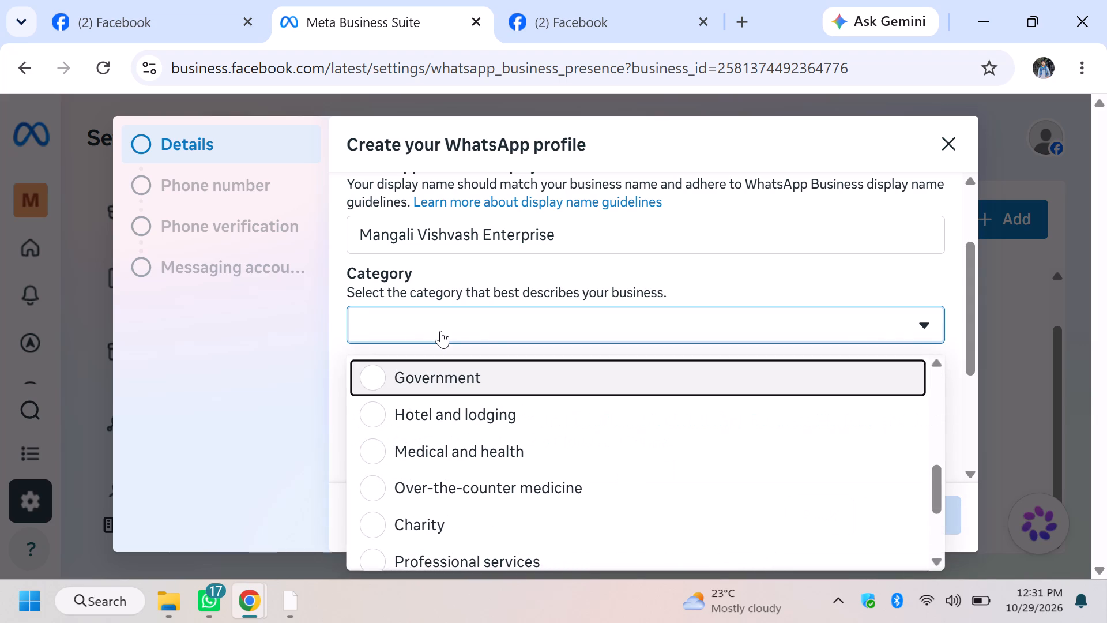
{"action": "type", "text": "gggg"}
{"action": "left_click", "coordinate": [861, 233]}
Look over the WhatsApp profile details, from the display name to the reCAPTCHA check, and revisit the Category choices.
{"action": "scroll", "coordinate": [649, 313], "scroll_direction": "down", "scroll_amount": 1}
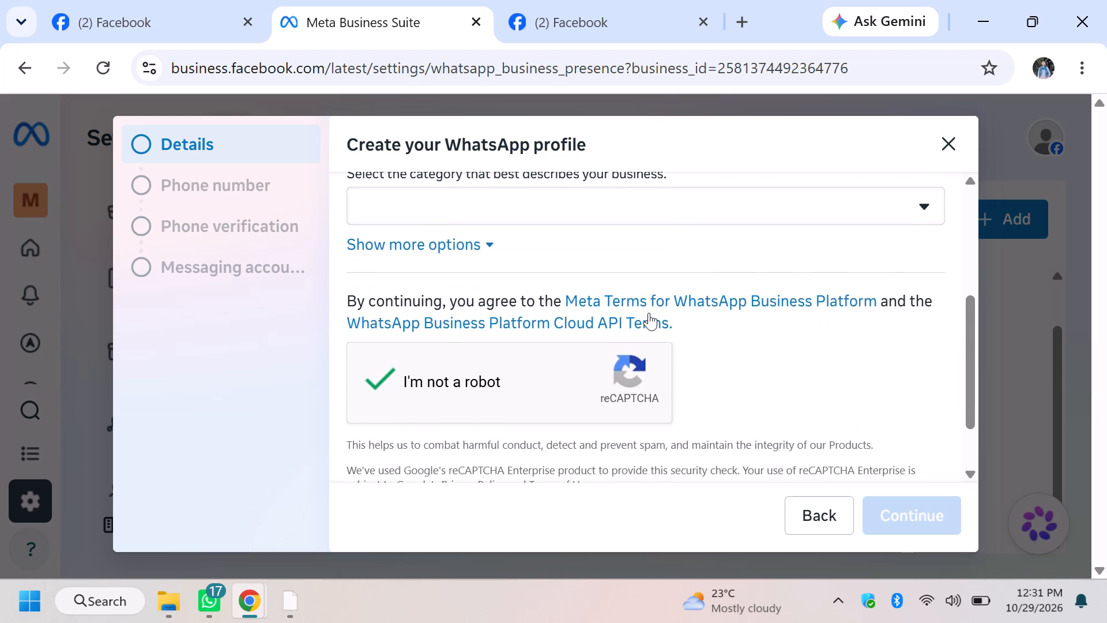
{"action": "scroll", "coordinate": [649, 313], "scroll_direction": "down", "scroll_amount": 4}
{"action": "scroll", "coordinate": [649, 313], "scroll_direction": "up", "scroll_amount": 3}
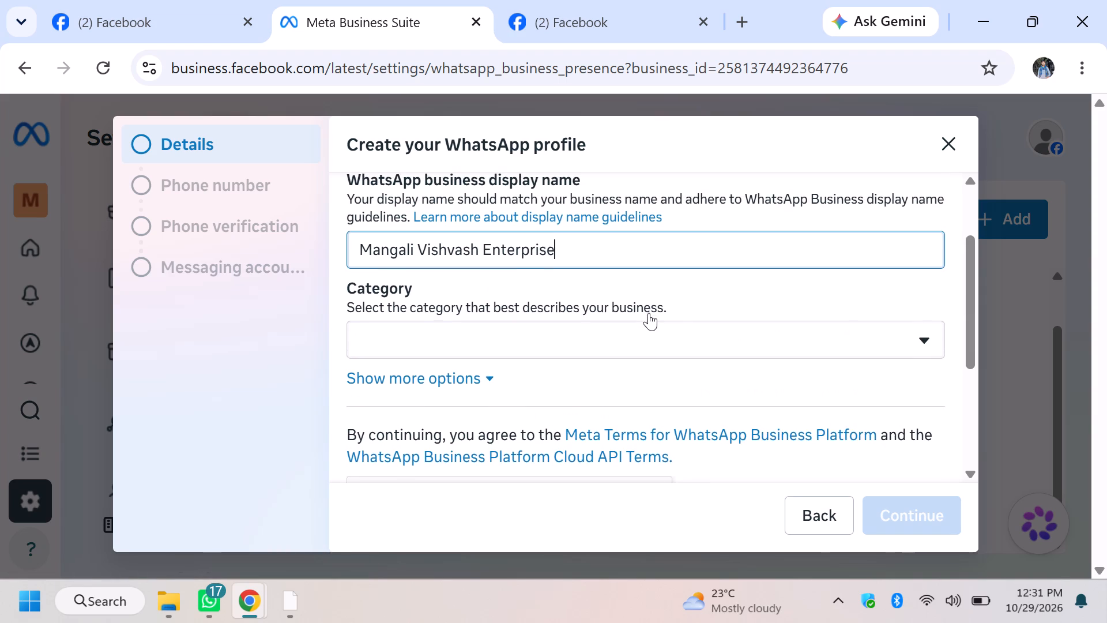
{"action": "scroll", "coordinate": [649, 313], "scroll_direction": "up", "scroll_amount": 1}
{"action": "left_click", "coordinate": [444, 347]}
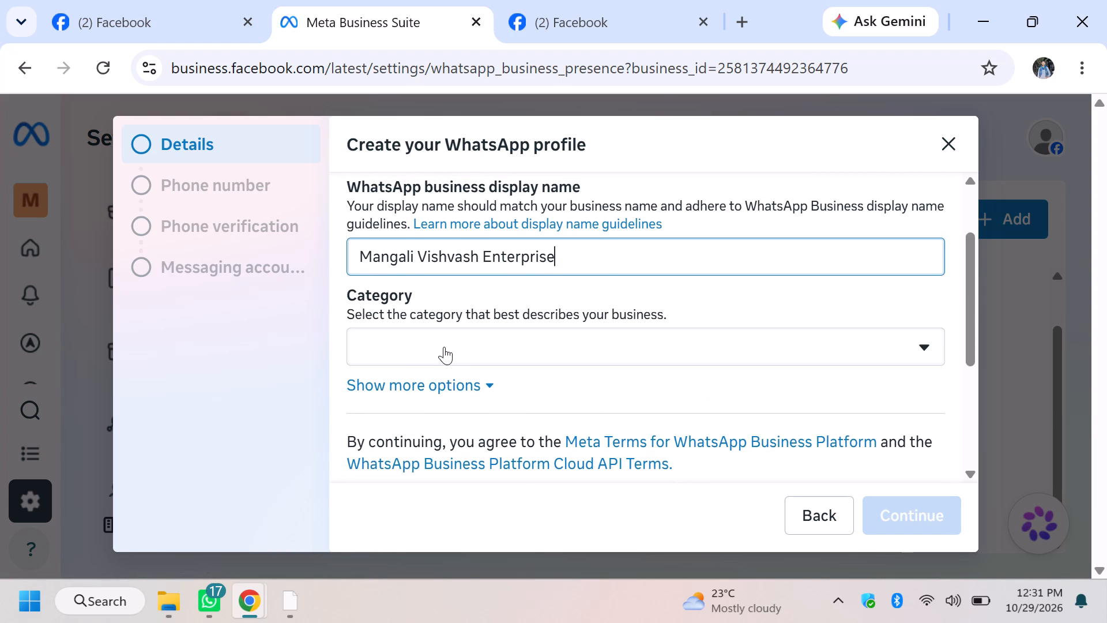
{"action": "left_click", "coordinate": [521, 355]}
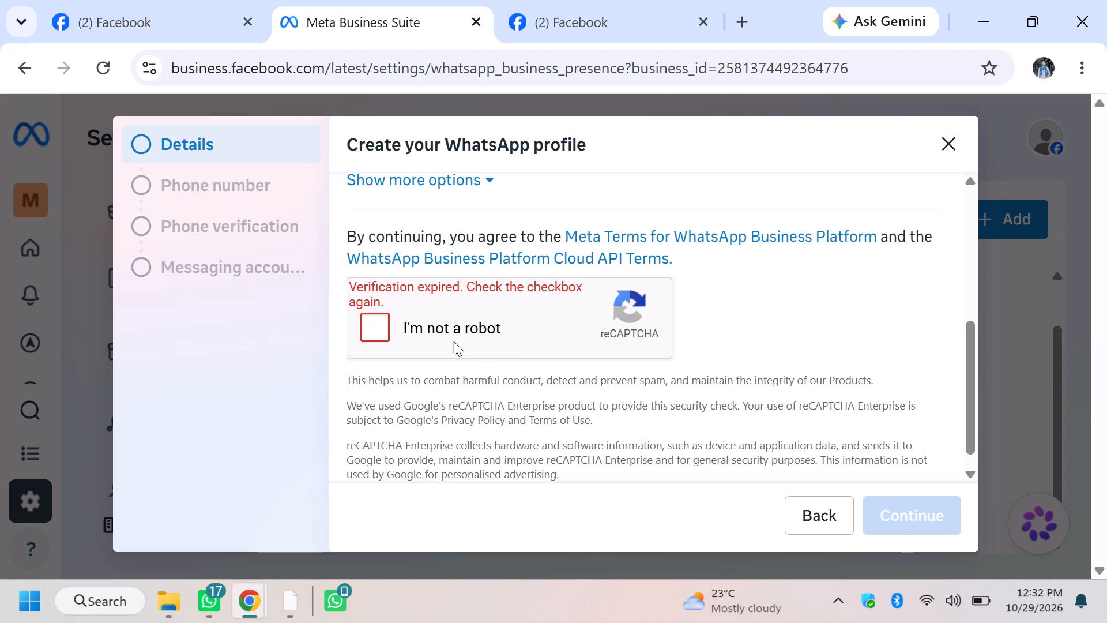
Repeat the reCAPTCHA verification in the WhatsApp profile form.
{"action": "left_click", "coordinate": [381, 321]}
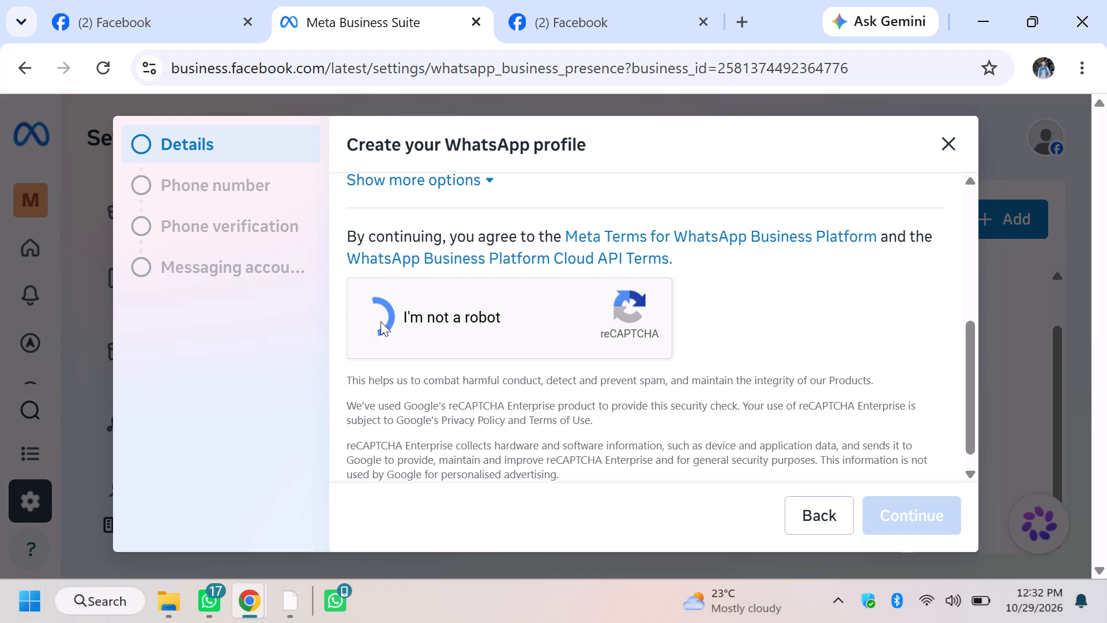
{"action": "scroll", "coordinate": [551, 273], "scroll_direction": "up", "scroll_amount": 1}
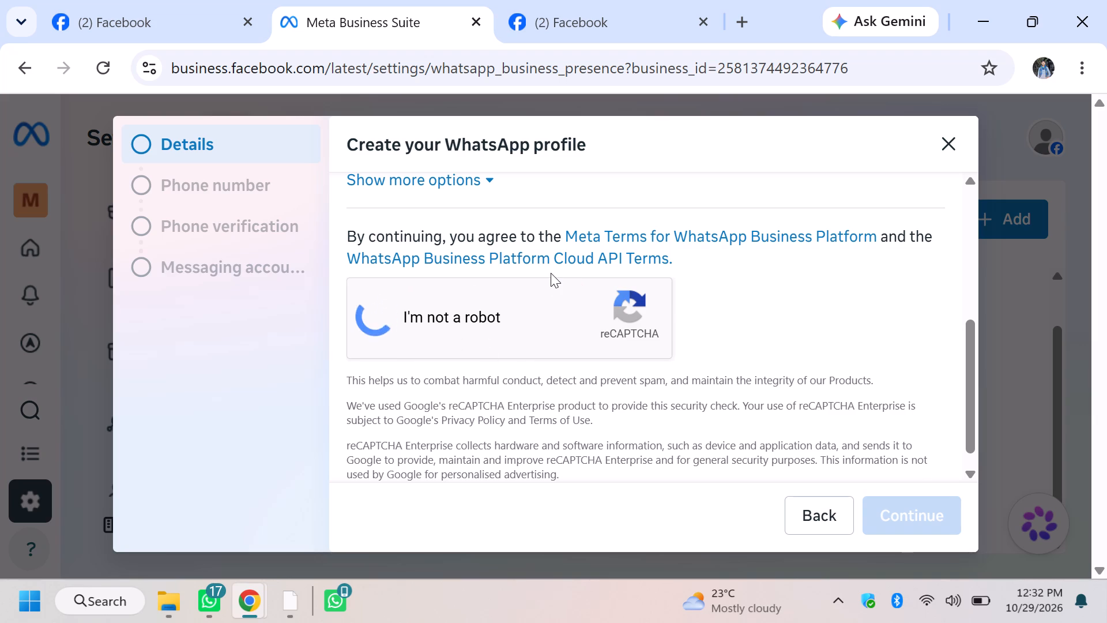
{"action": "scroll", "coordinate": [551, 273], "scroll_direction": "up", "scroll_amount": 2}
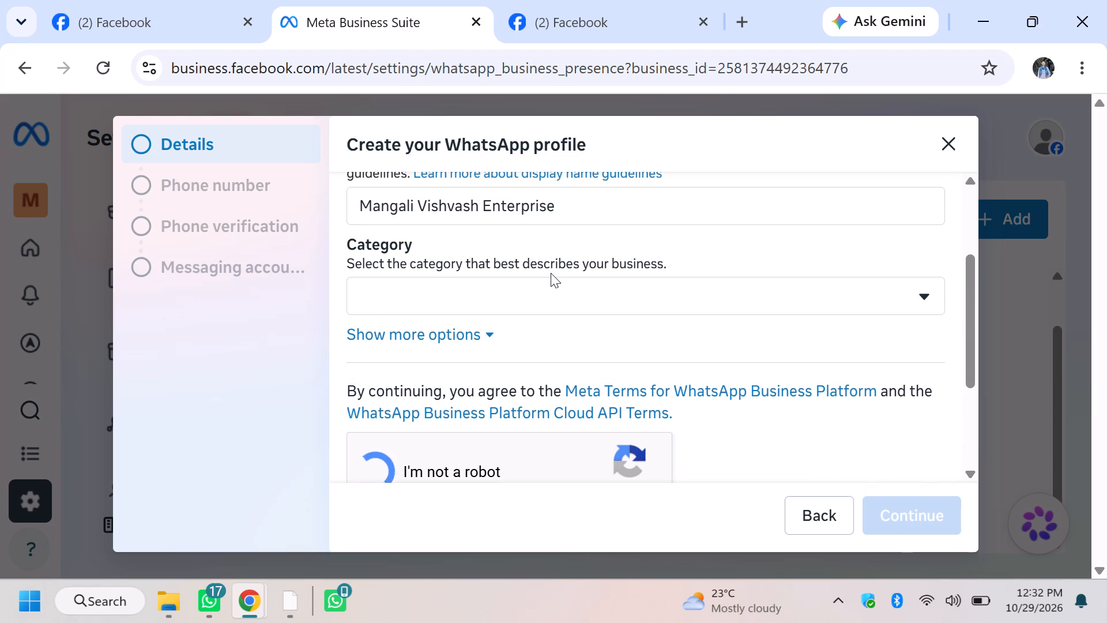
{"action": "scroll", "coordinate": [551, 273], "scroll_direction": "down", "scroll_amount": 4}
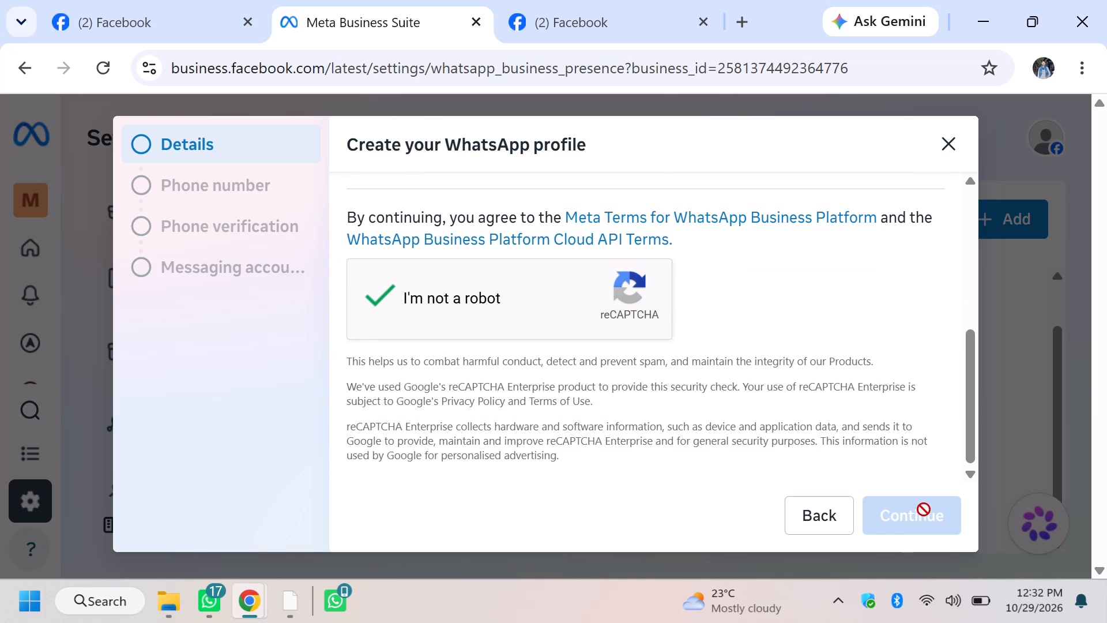
Search the Category options for "ind" and look through the available business categories down to Other.
{"action": "scroll", "coordinate": [732, 328], "scroll_direction": "up", "scroll_amount": 2}
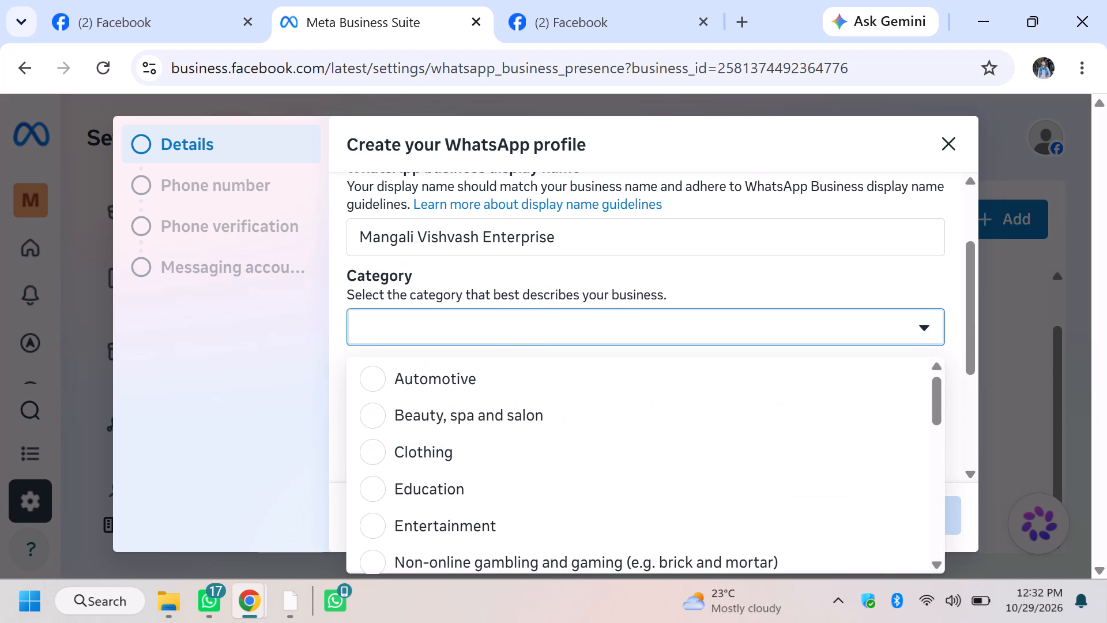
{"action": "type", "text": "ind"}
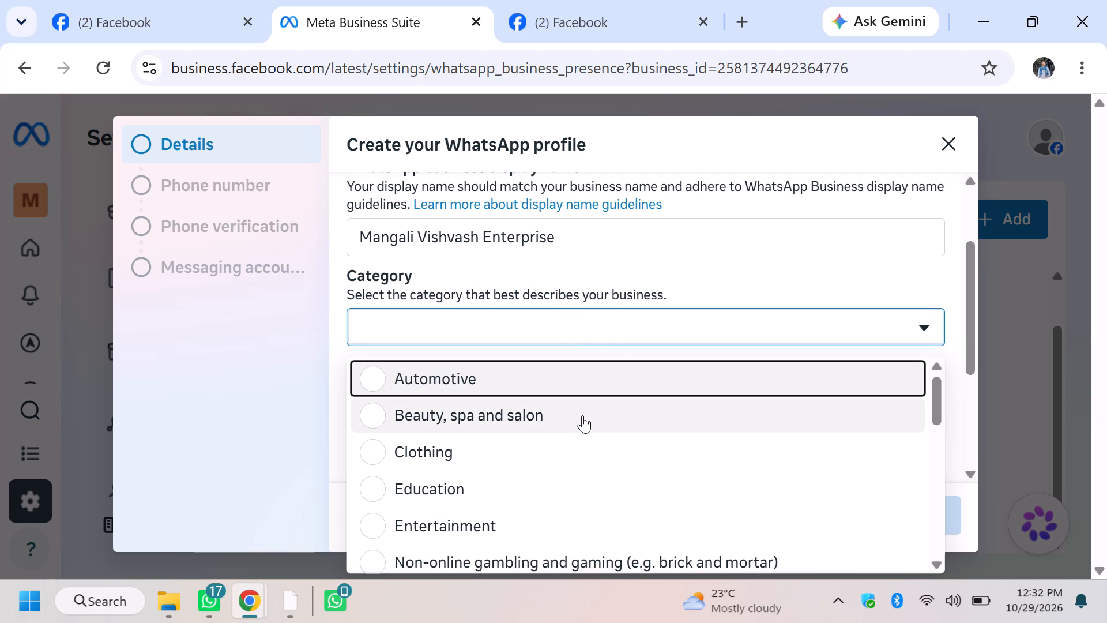
{"action": "scroll", "coordinate": [582, 415], "scroll_direction": "down", "scroll_amount": 7}
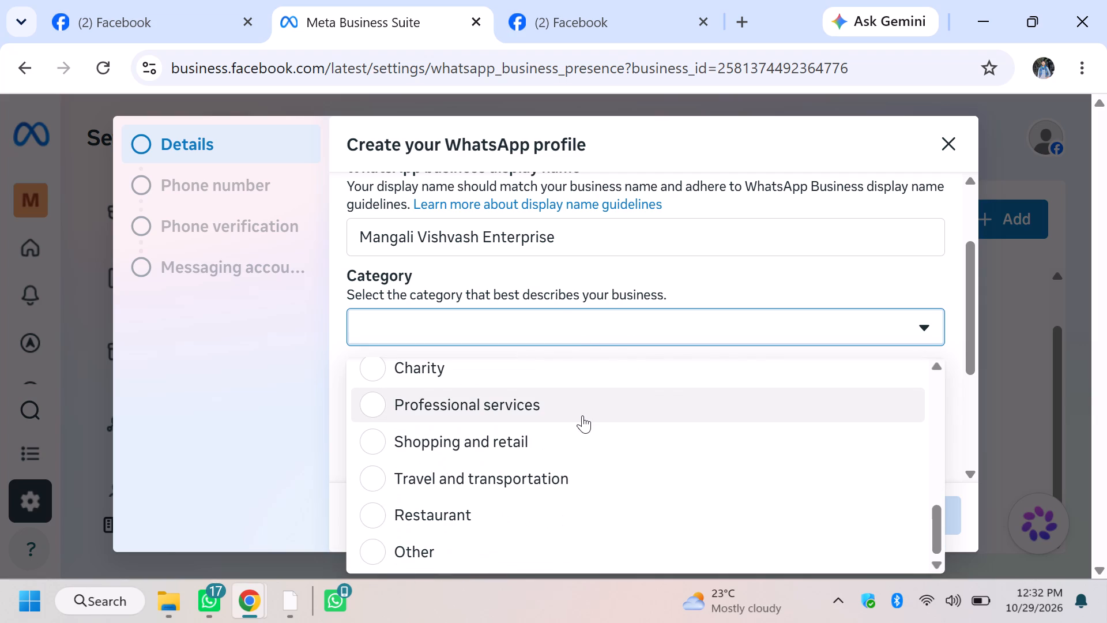
{"action": "left_click", "coordinate": [477, 320]}
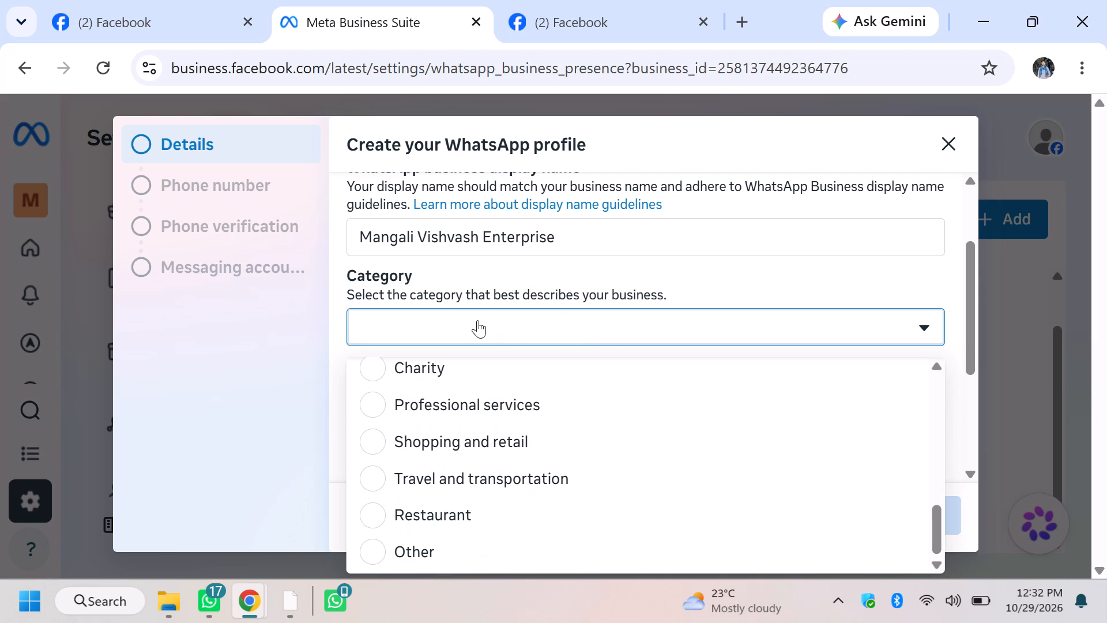
{"action": "double_click", "coordinate": [477, 320]}
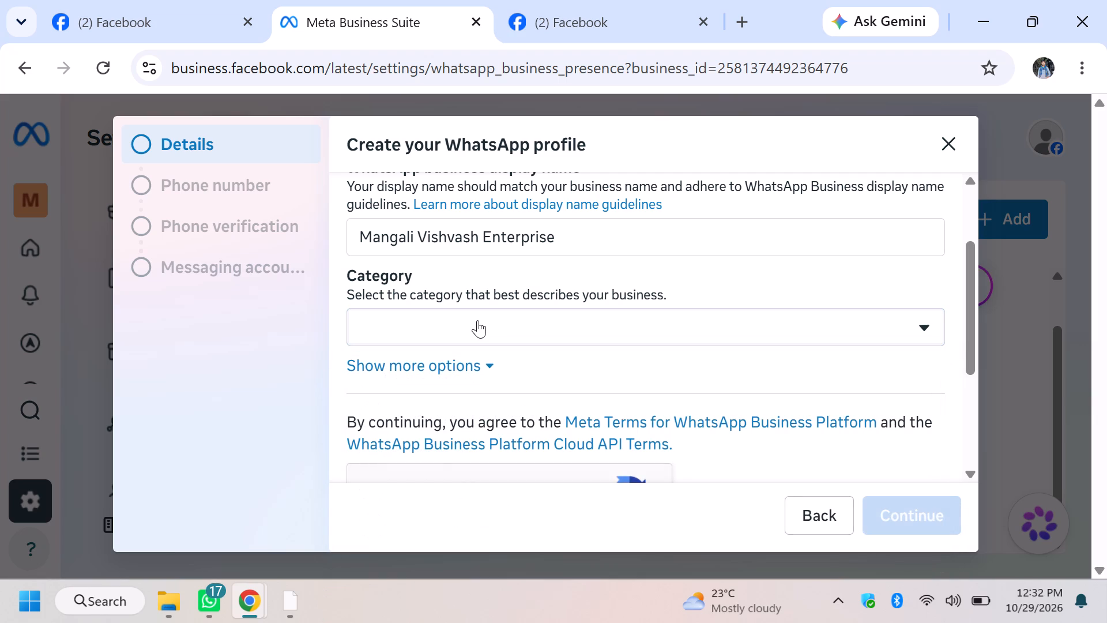
Reload the WhatsApp accounts settings page.
{"action": "key", "text": "ctrl+r"}
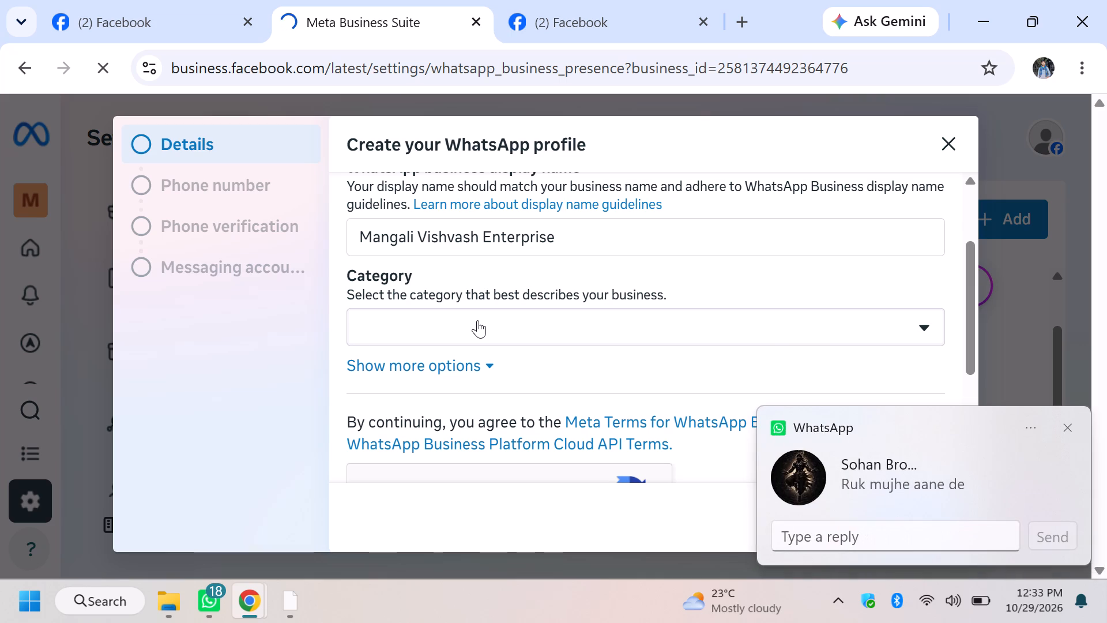